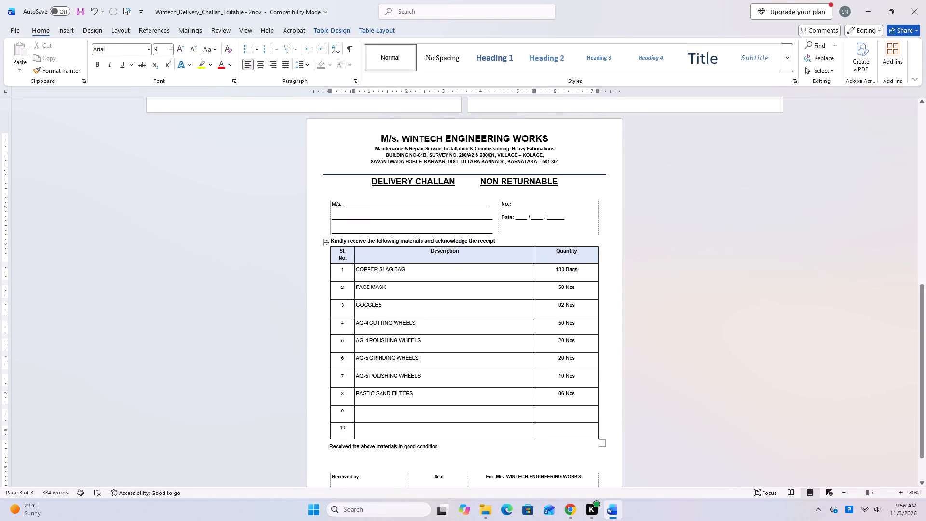
Clear the spelling flag on the word "Authorised" in the signature block of the non-returnable challan, keeping its spelling.
{"action": "scroll", "coordinate": [556, 384], "scroll_direction": "down", "scroll_amount": 7}
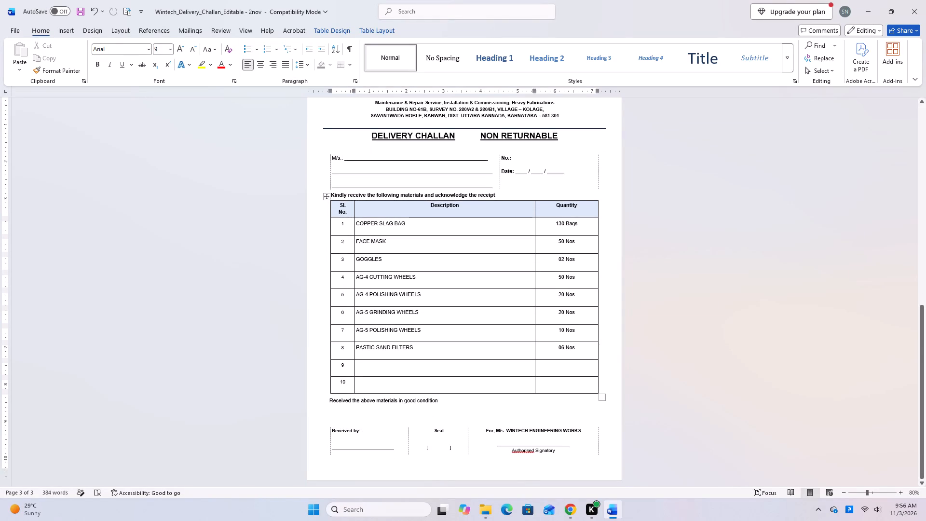
{"action": "right_click", "coordinate": [523, 452]}
{"action": "left_click", "coordinate": [494, 282]}
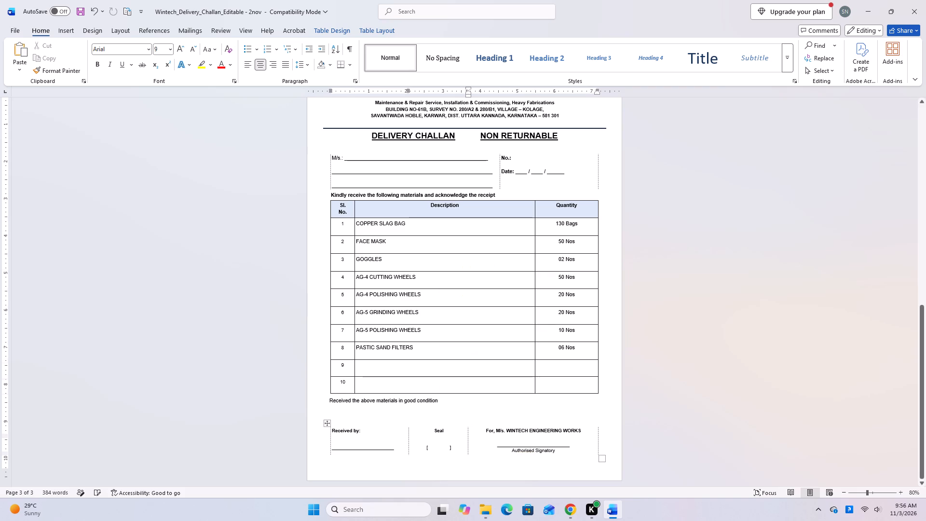
Go back to the start of the document to check the two returnable delivery challans.
{"action": "scroll", "coordinate": [622, 427], "scroll_direction": "up", "scroll_amount": 16}
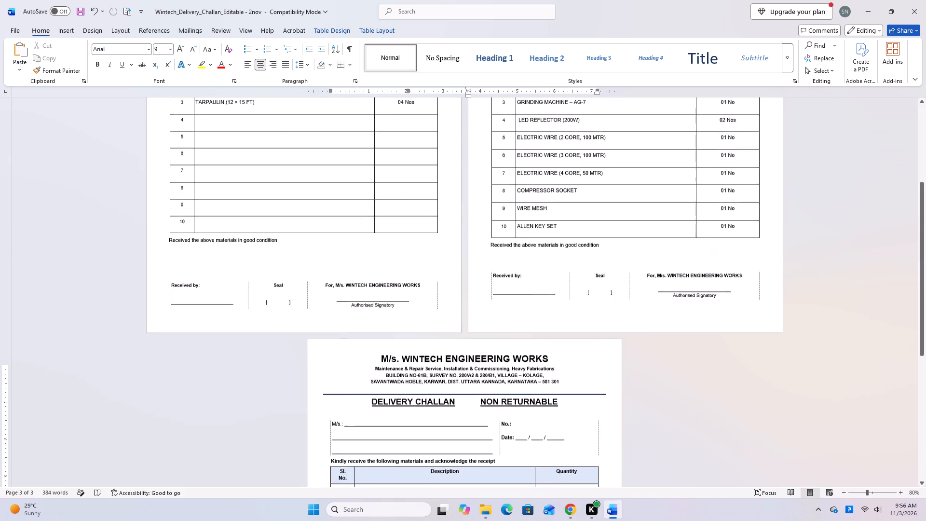
{"action": "scroll", "coordinate": [622, 426], "scroll_direction": "up", "scroll_amount": 15}
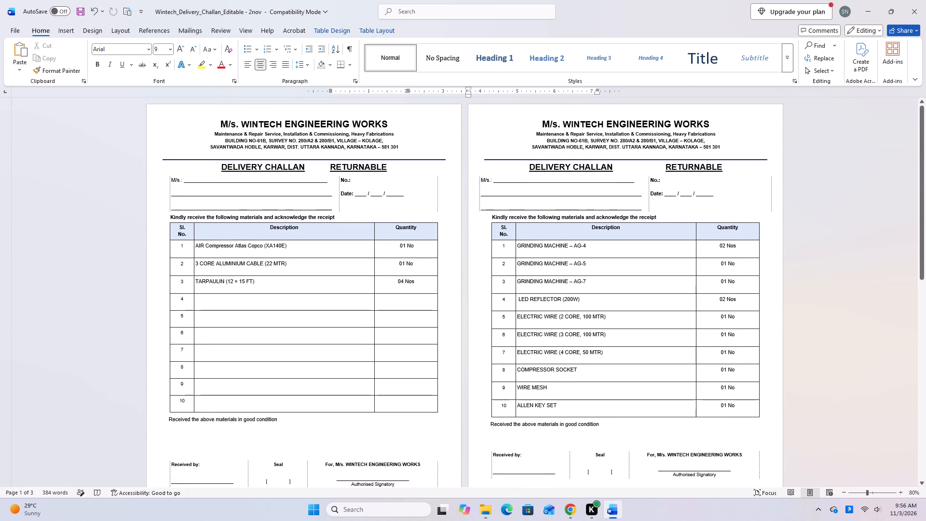
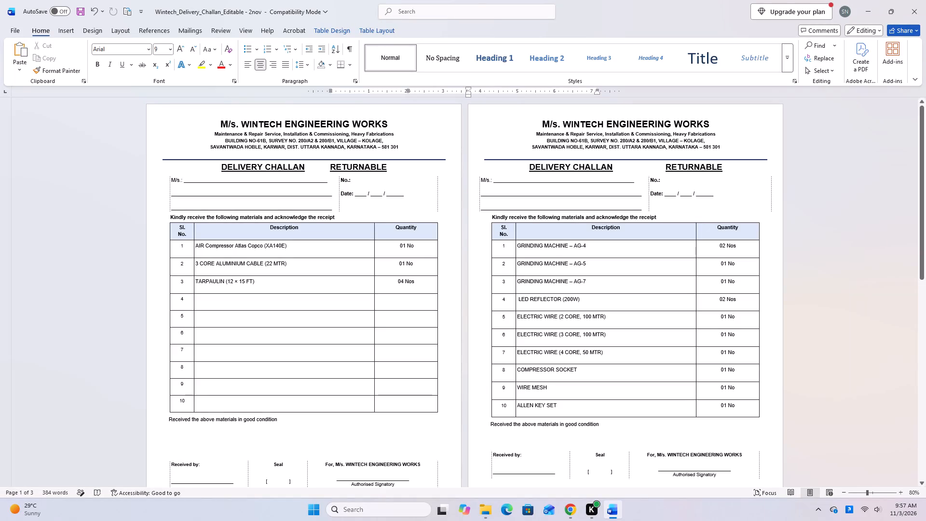
Read through the item lists, quantities and signature blocks of the two returnable challans and the non-returnable challan.
{"action": "scroll", "coordinate": [787, 196], "scroll_direction": "down", "scroll_amount": 14}
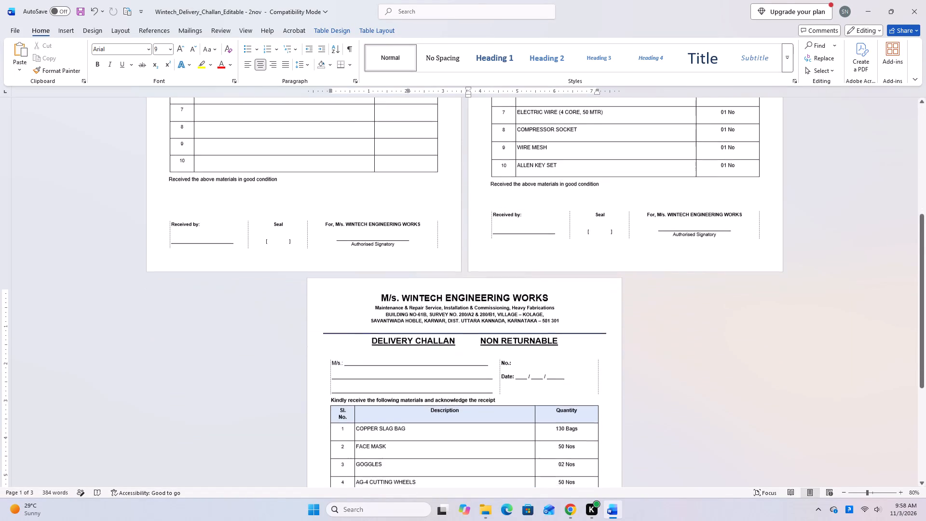
{"action": "scroll", "coordinate": [787, 196], "scroll_direction": "down", "scroll_amount": 18}
{"action": "scroll", "coordinate": [787, 196], "scroll_direction": "down", "scroll_amount": 5}
{"action": "scroll", "coordinate": [543, 279], "scroll_direction": "up", "scroll_amount": 6}
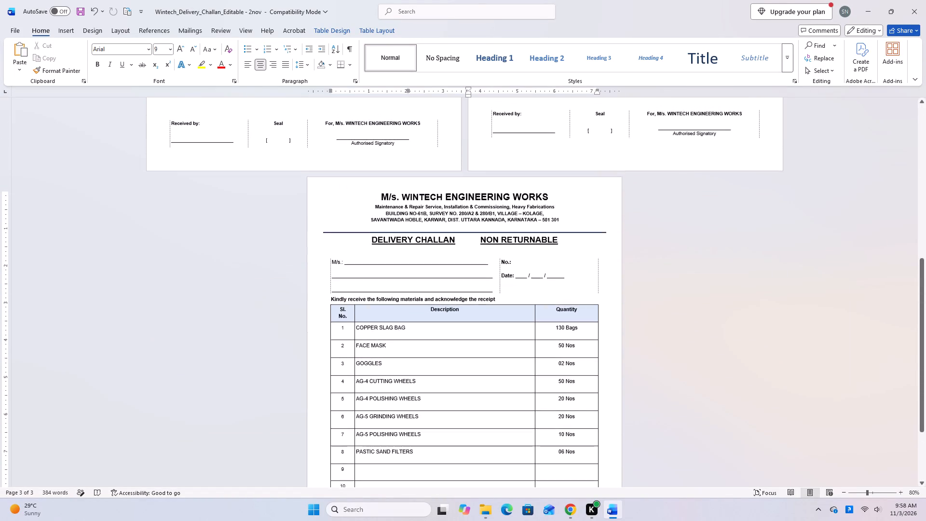
{"action": "scroll", "coordinate": [543, 279], "scroll_direction": "up", "scroll_amount": 17}
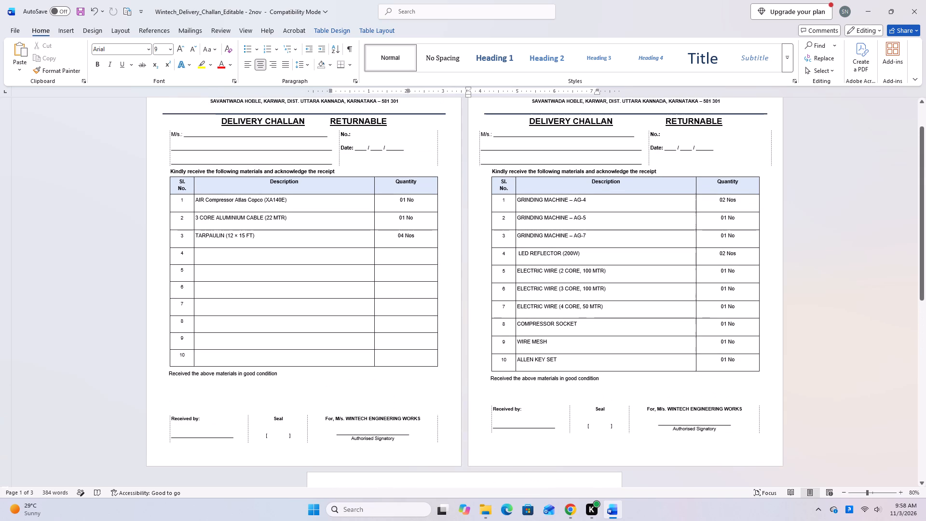
{"action": "scroll", "coordinate": [543, 279], "scroll_direction": "up", "scroll_amount": 5}
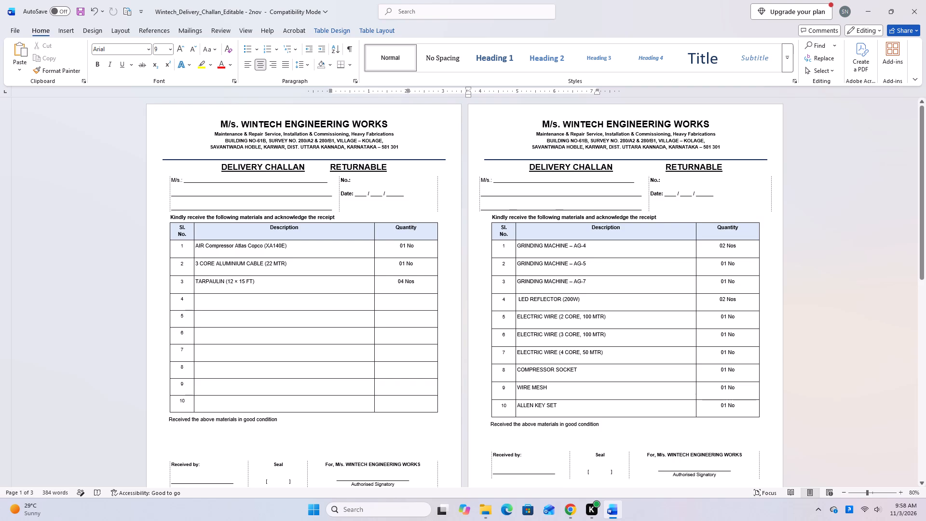
{"action": "scroll", "coordinate": [655, 283], "scroll_direction": "down", "scroll_amount": 17}
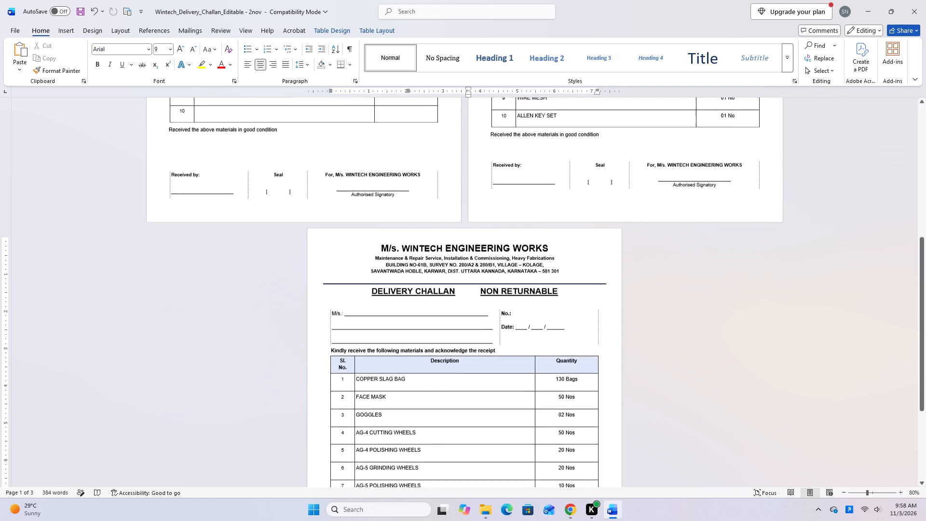
{"action": "scroll", "coordinate": [655, 283], "scroll_direction": "down", "scroll_amount": 10}
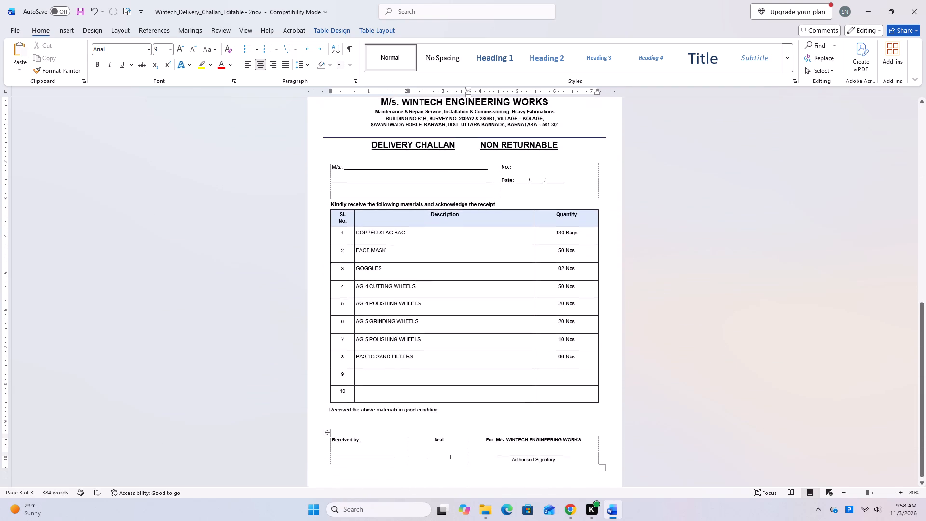
{"action": "scroll", "coordinate": [655, 283], "scroll_direction": "down", "scroll_amount": 5}
{"action": "scroll", "coordinate": [655, 283], "scroll_direction": "up", "scroll_amount": 6}
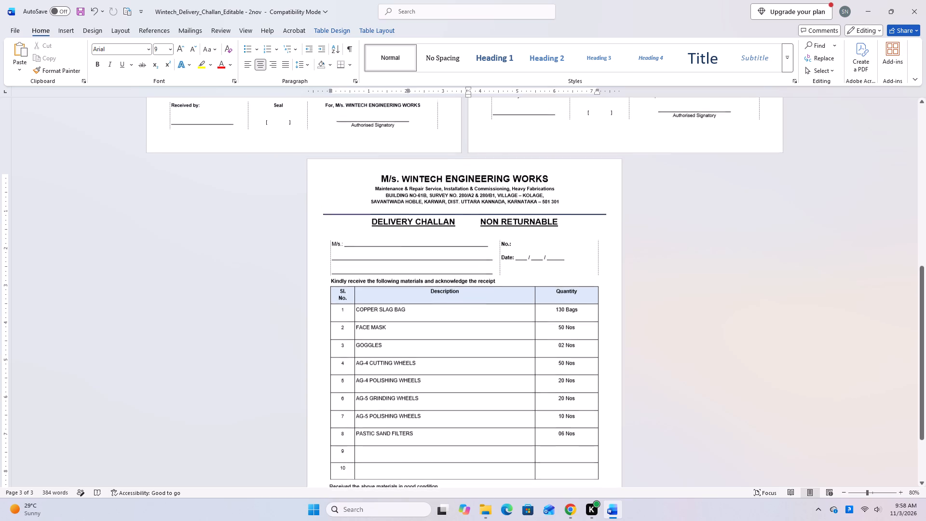
{"action": "scroll", "coordinate": [655, 283], "scroll_direction": "up", "scroll_amount": 15}
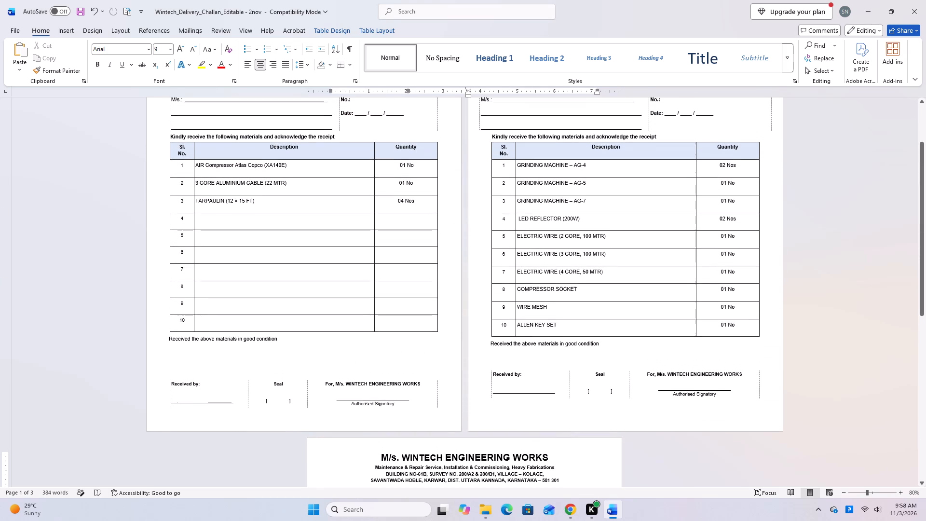
{"action": "scroll", "coordinate": [655, 283], "scroll_direction": "up", "scroll_amount": 4}
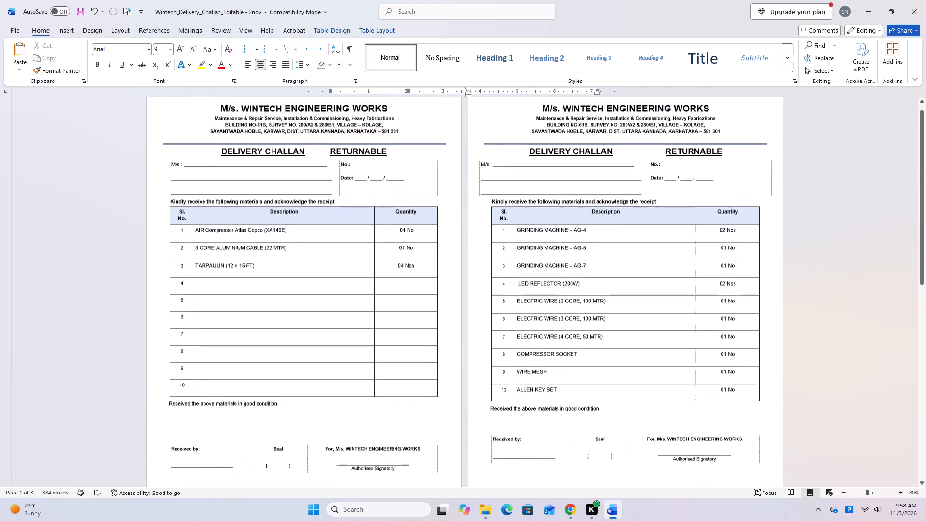
{"action": "scroll", "coordinate": [655, 283], "scroll_direction": "up", "scroll_amount": 2}
Save the delivery challan document.
{"action": "key", "text": "ctrl+s"}
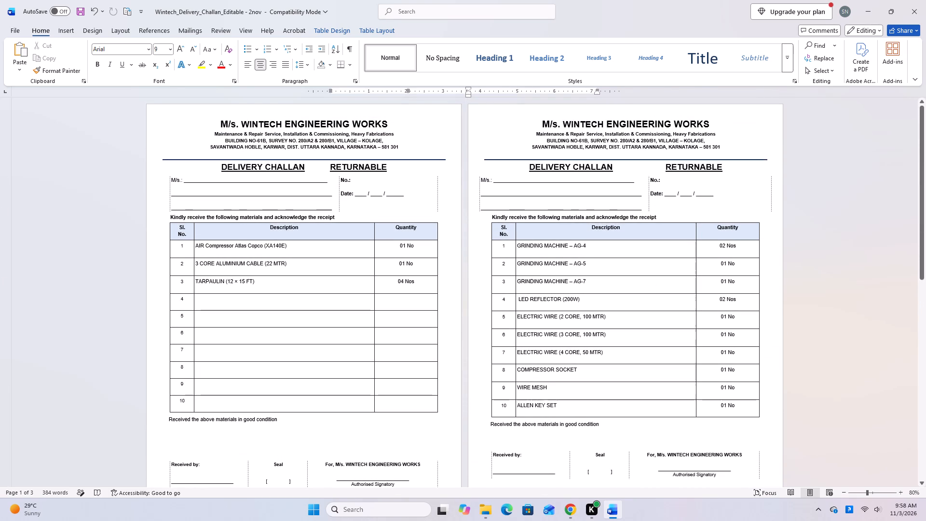
{"action": "key", "text": "ctrl+s"}
{"action": "key", "text": "ctrl+s"}
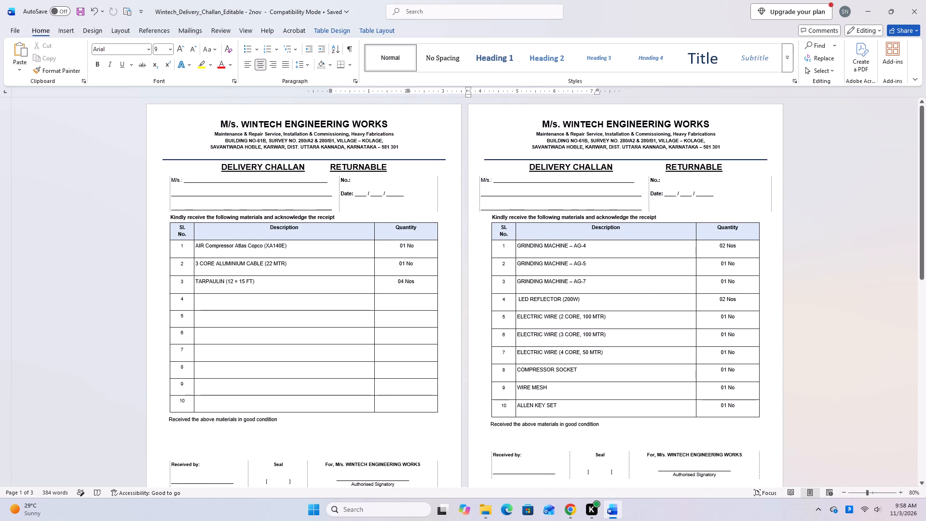
Check the print preview of all three challan pages and return to editing without printing.
{"action": "key", "text": "ctrl+p"}
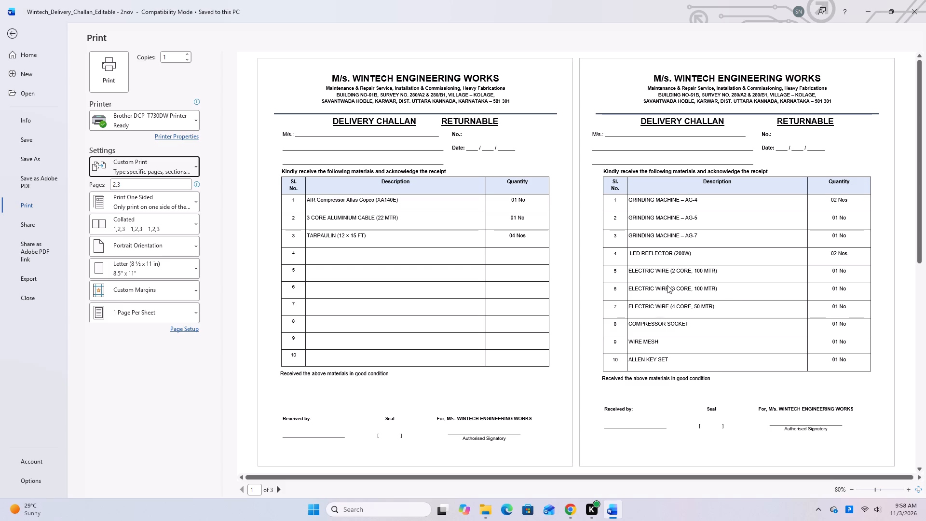
{"action": "scroll", "coordinate": [669, 324], "scroll_direction": "down", "scroll_amount": 1}
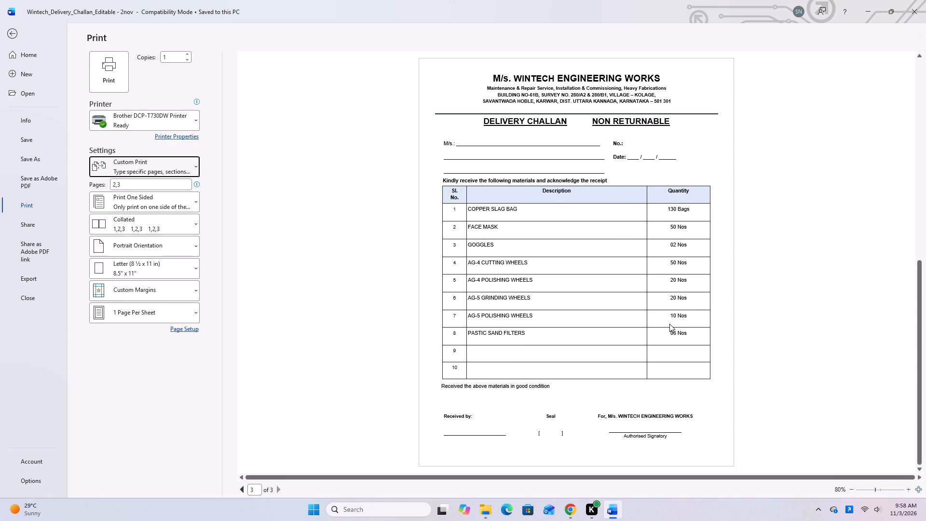
{"action": "scroll", "coordinate": [669, 324], "scroll_direction": "down", "scroll_amount": 9}
{"action": "left_click", "coordinate": [16, 33]}
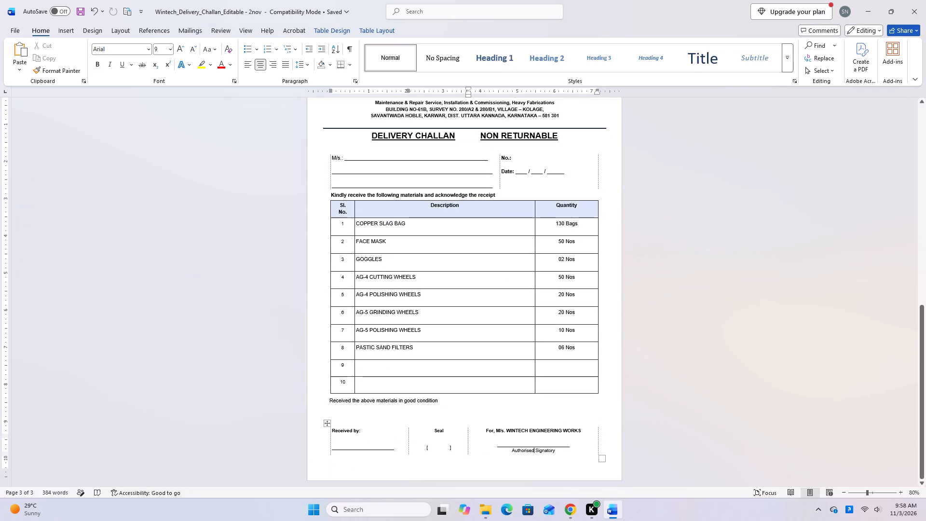
Enter "INSULATUIN TAPE" in capitals as the description of item 9 in the non-returnable challan.
{"action": "scroll", "coordinate": [421, 207], "scroll_direction": "down", "scroll_amount": 9}
{"action": "left_click", "coordinate": [379, 369]}
{"action": "key", "text": "space"}
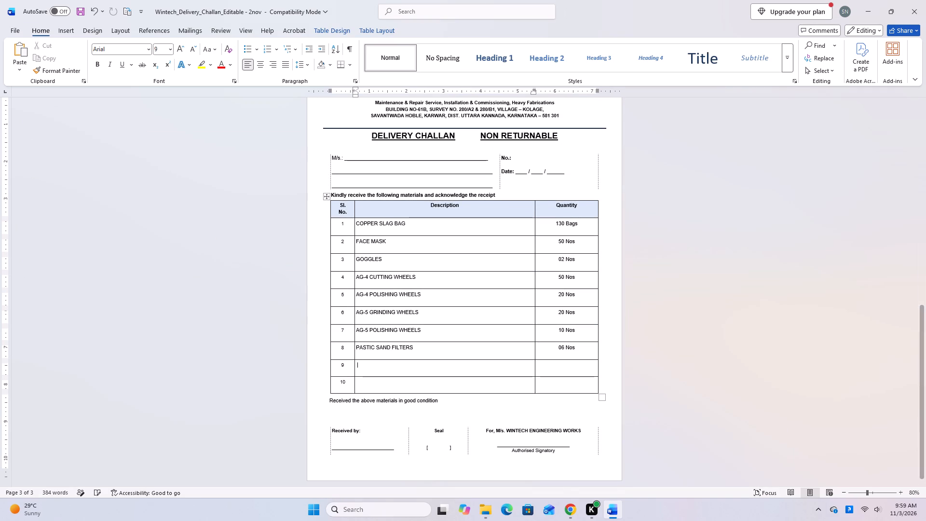
{"action": "key", "text": "BackSpace"}
{"action": "type", "text": "ins"}
{"action": "type", "text": "ula"}
{"action": "type", "text": "tuin"}
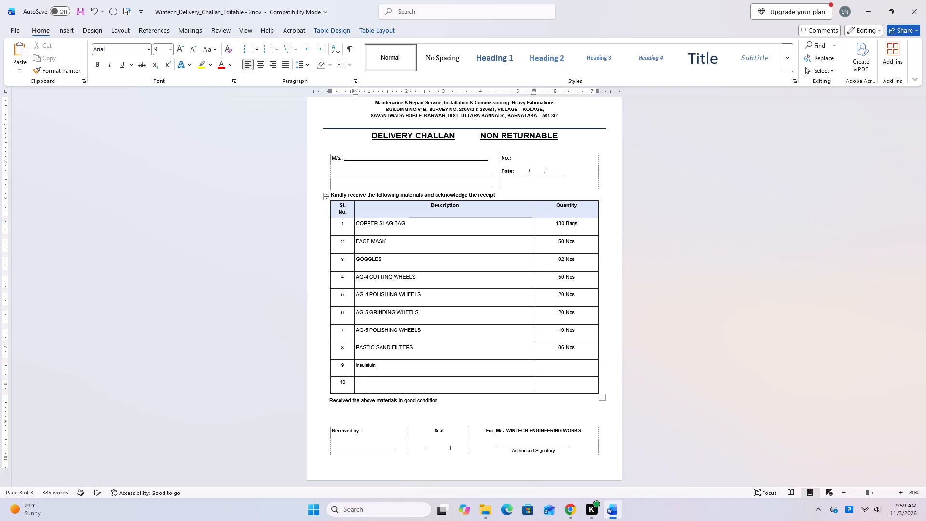
{"action": "key", "text": "space"}
{"action": "type", "text": "tape"}
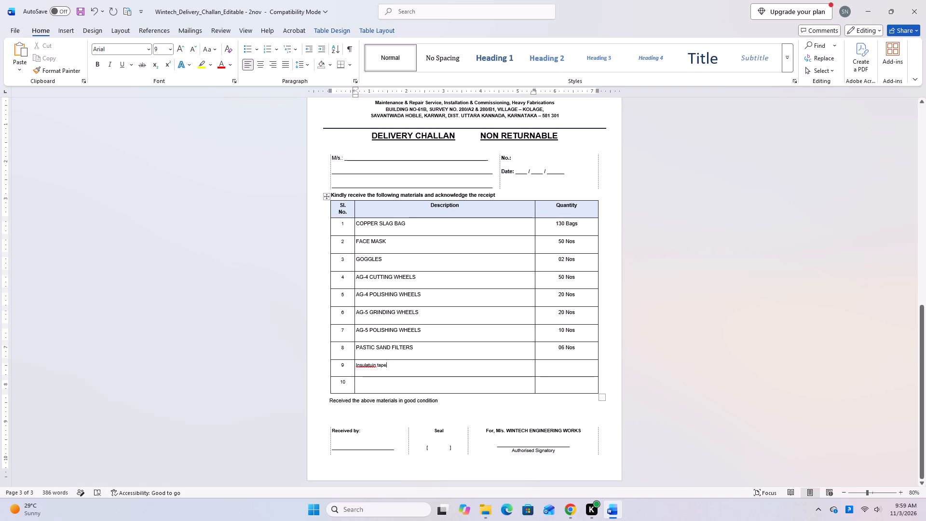
{"action": "key", "text": "shift+F3"}
Copy the formatting of item 8's description and quantity onto rows 9 and 10 of the non-returnable challan with Format Painter.
{"action": "left_click_drag", "start_coordinate": [357, 351], "coordinate": [404, 350]}
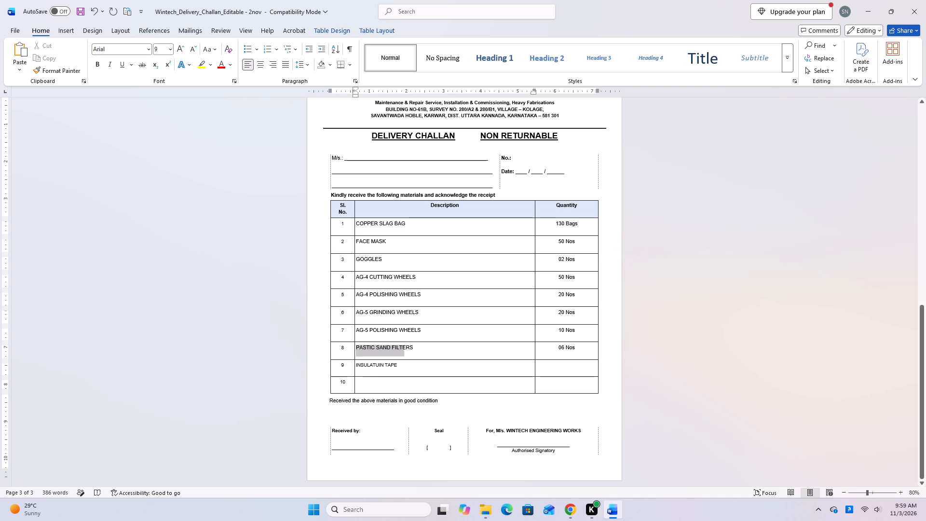
{"action": "left_click_drag", "start_coordinate": [404, 350], "coordinate": [565, 353]}
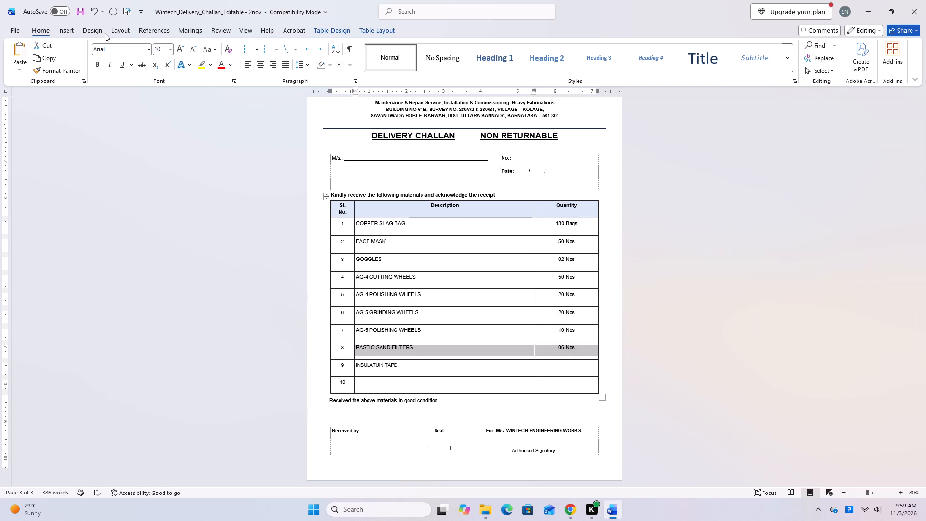
{"action": "left_click", "coordinate": [54, 73]}
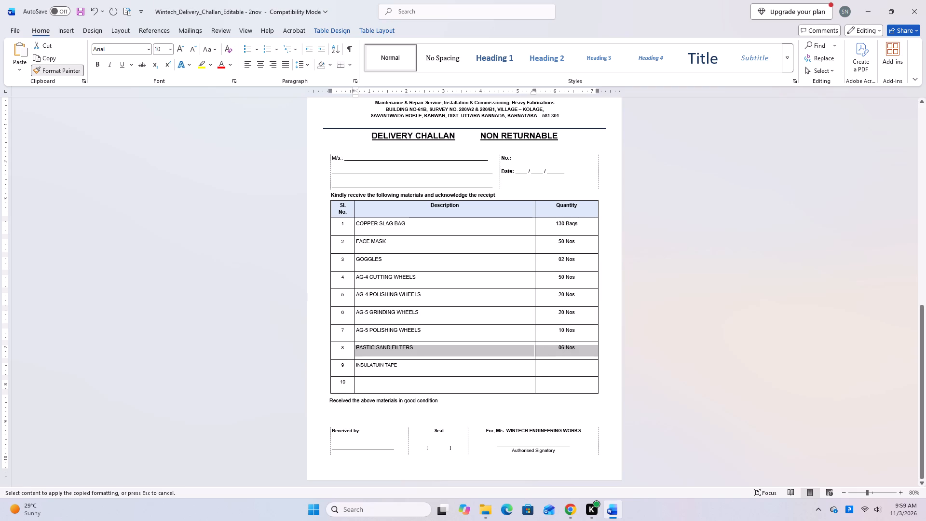
{"action": "left_click_drag", "start_coordinate": [358, 370], "coordinate": [544, 376]}
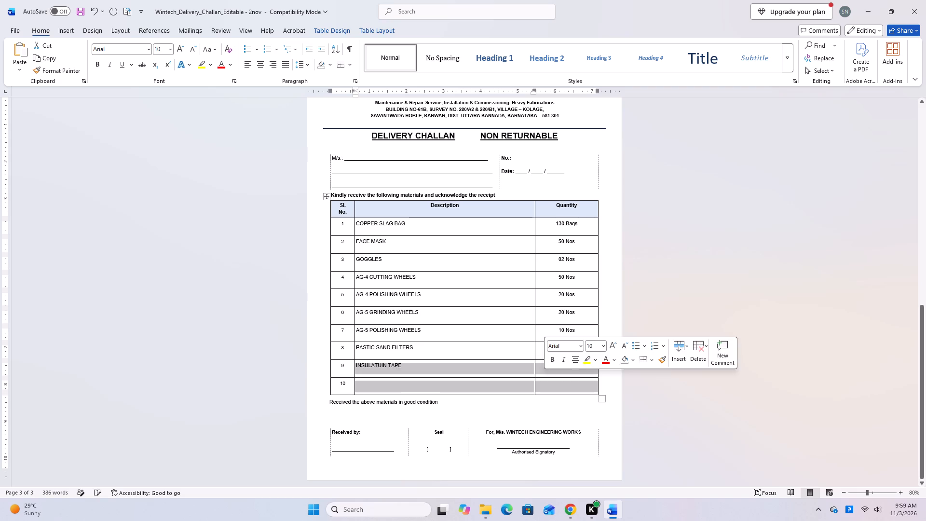
Enter "10 Nos" as the quantity for item 9 in the non-returnable challan.
{"action": "left_click", "coordinate": [487, 373]}
{"action": "left_click", "coordinate": [547, 374]}
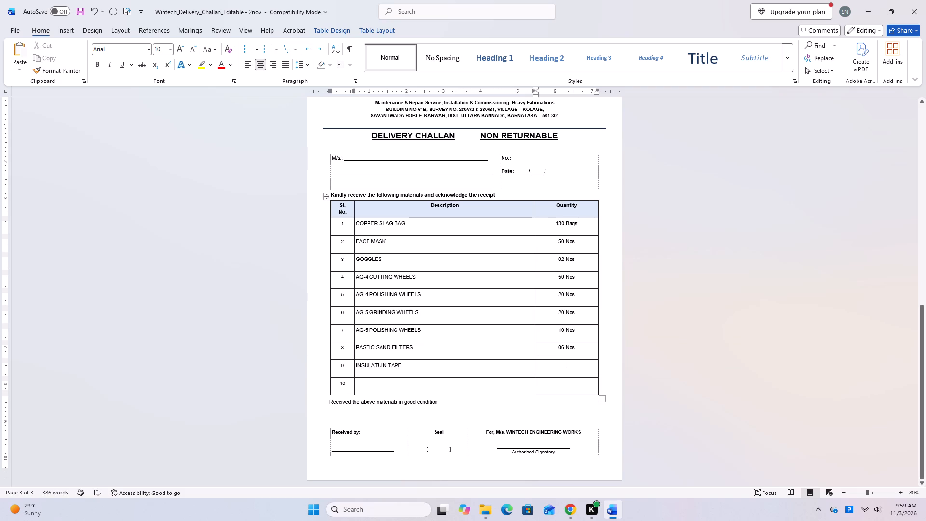
{"action": "type", "text": "10"}
{"action": "key", "text": "space"}
{"action": "key", "text": "n"}
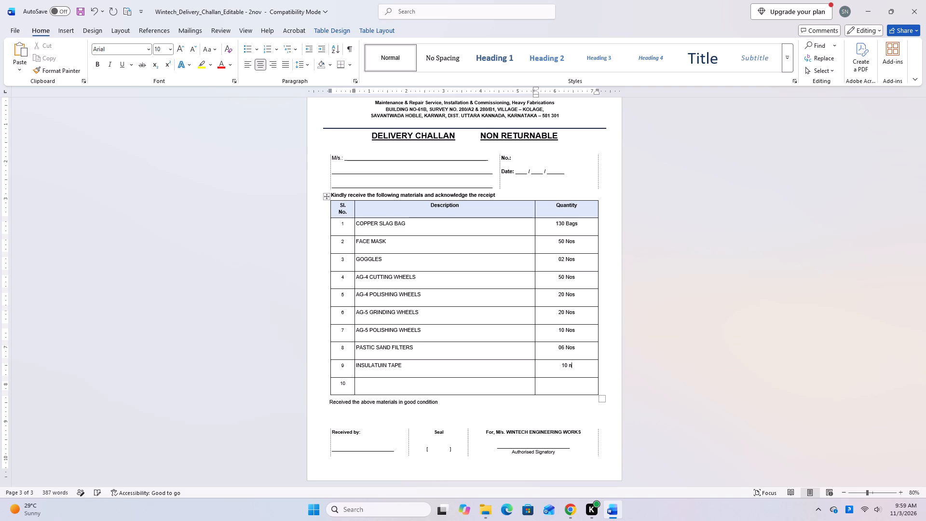
{"action": "key", "text": "BackSpace"}
{"action": "type", "text": "OS"}
{"action": "key", "text": "BackSpace"}
{"action": "key", "text": "BackSpace"}
{"action": "key", "text": "o"}
{"action": "type", "text": "OS"}
{"action": "key", "text": "BackSpace"}
{"action": "key", "text": "BackSpace"}
{"action": "type", "text": "os"}
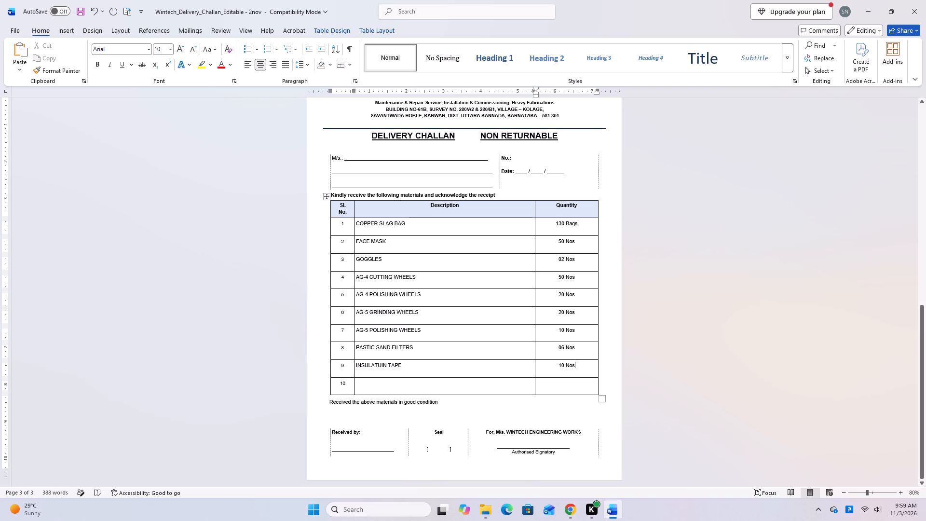
Save the document with the added item.
{"action": "double_click", "coordinate": [75, 14]}
Review the item tables and signature blocks on all three delivery challan pages.
{"action": "scroll", "coordinate": [590, 246], "scroll_direction": "down", "scroll_amount": 10}
{"action": "scroll", "coordinate": [590, 246], "scroll_direction": "up", "scroll_amount": 20}
{"action": "scroll", "coordinate": [590, 246], "scroll_direction": "up", "scroll_amount": 7}
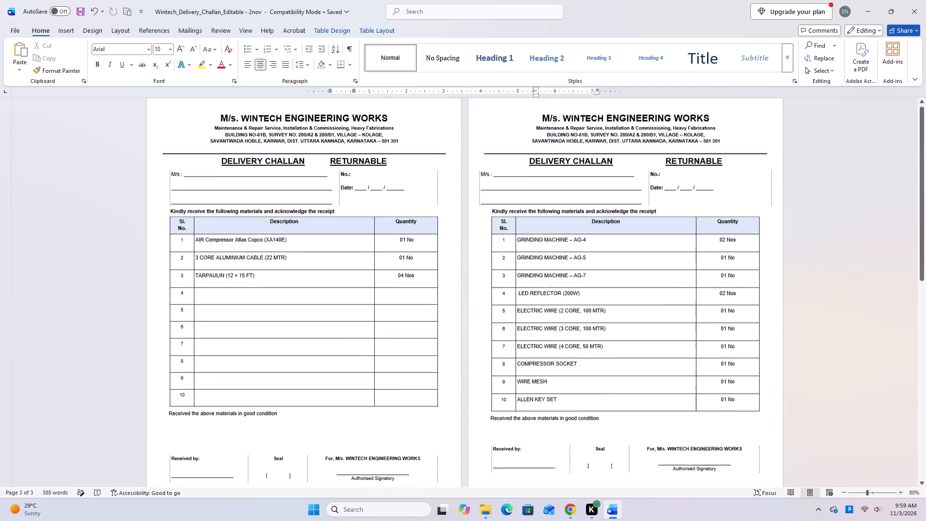
{"action": "scroll", "coordinate": [569, 197], "scroll_direction": "down", "scroll_amount": 11}
{"action": "scroll", "coordinate": [571, 187], "scroll_direction": "up", "scroll_amount": 1}
{"action": "scroll", "coordinate": [575, 165], "scroll_direction": "down", "scroll_amount": 2}
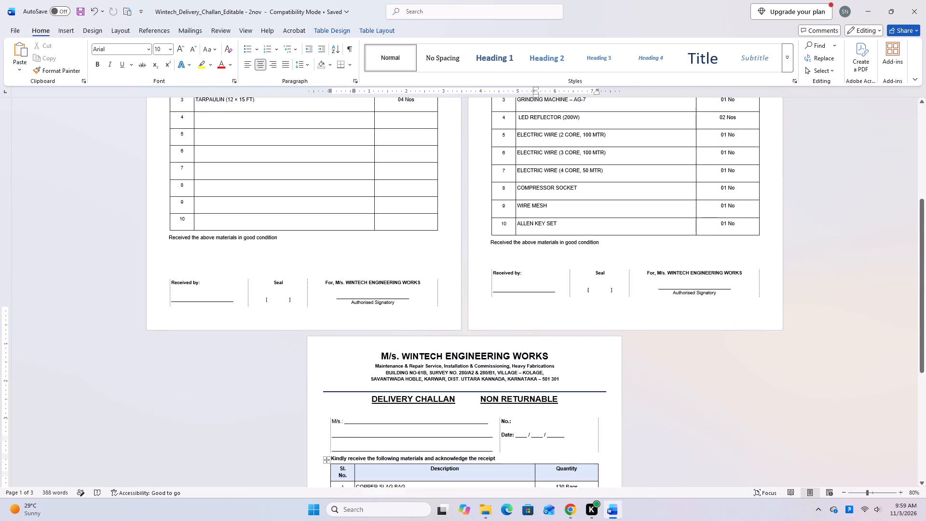
{"action": "scroll", "coordinate": [575, 165], "scroll_direction": "down", "scroll_amount": 3}
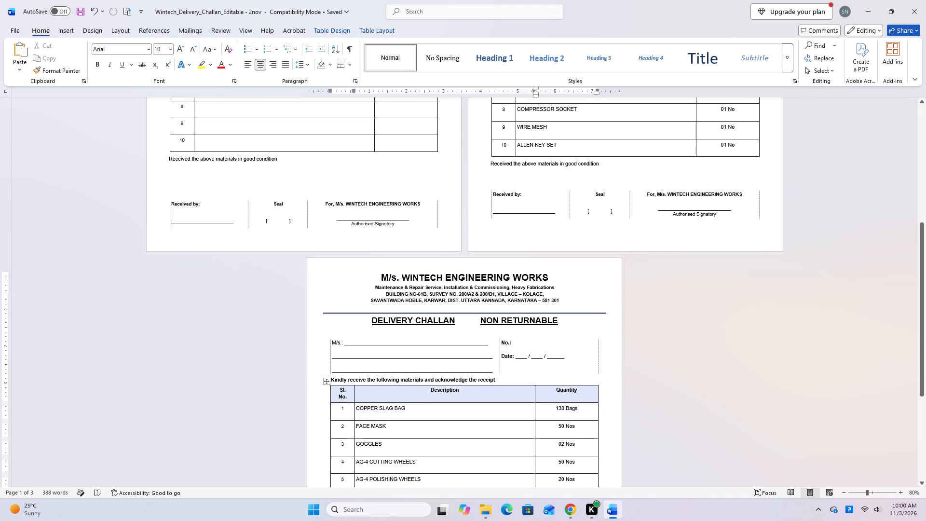
{"action": "scroll", "coordinate": [460, 238], "scroll_direction": "down", "scroll_amount": 12}
{"action": "scroll", "coordinate": [493, 285], "scroll_direction": "up", "scroll_amount": 20}
{"action": "scroll", "coordinate": [493, 285], "scroll_direction": "up", "scroll_amount": 4}
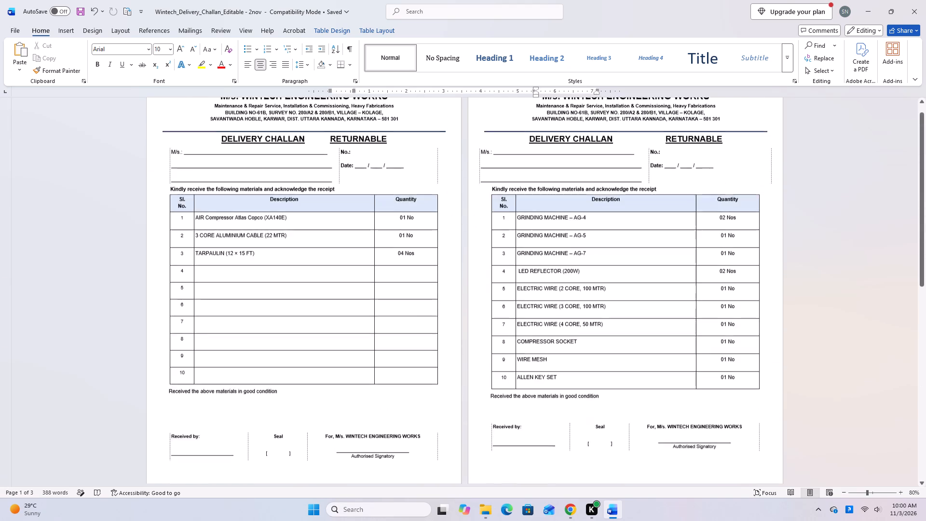
{"action": "scroll", "coordinate": [483, 267], "scroll_direction": "up", "scroll_amount": 6}
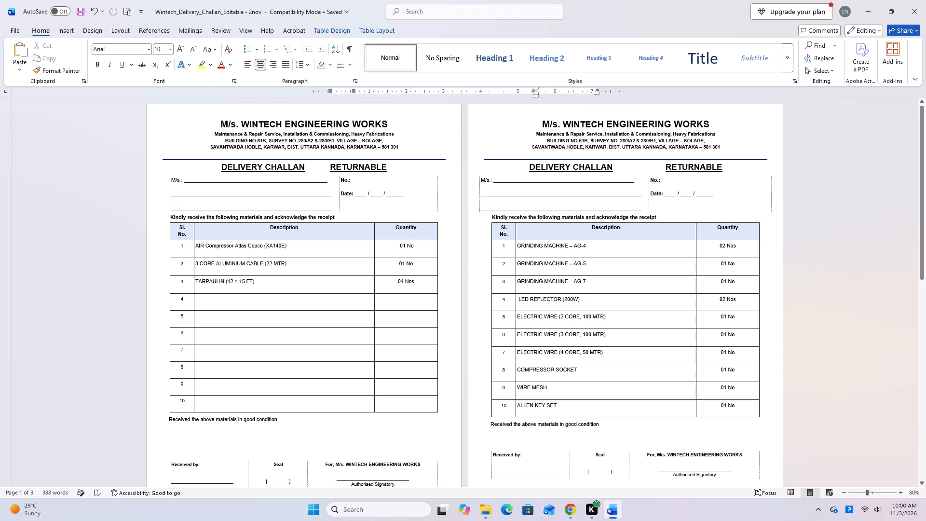
Save the reviewed delivery challan document.
{"action": "double_click", "coordinate": [78, 10]}
Check the print preview of the returnable and non-returnable challan pages, and return to editing without printing.
{"action": "key", "text": "ctrl+p"}
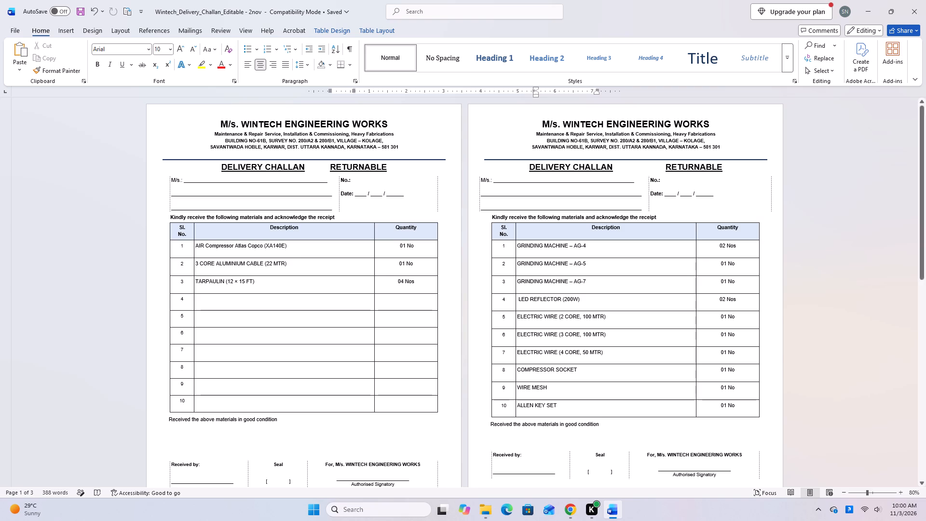
{"action": "scroll", "coordinate": [606, 307], "scroll_direction": "down", "scroll_amount": 4}
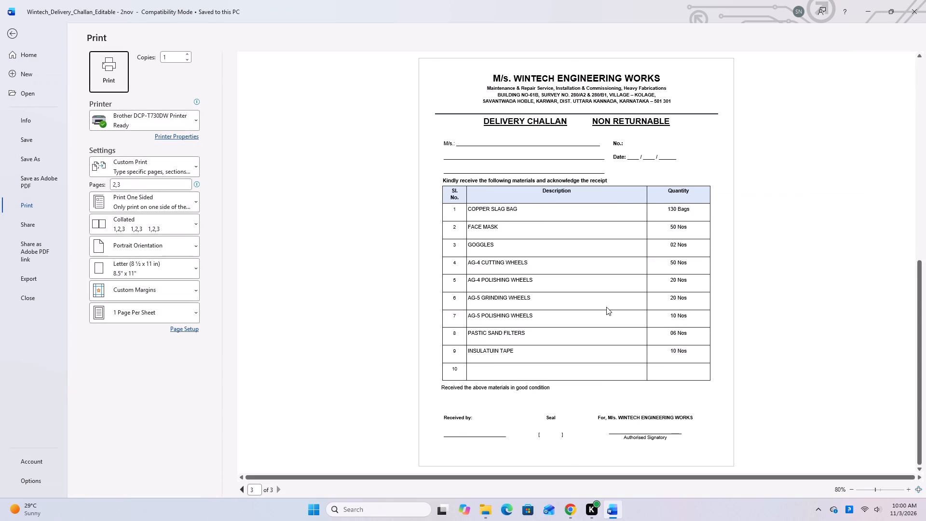
{"action": "scroll", "coordinate": [606, 307], "scroll_direction": "up", "scroll_amount": 4}
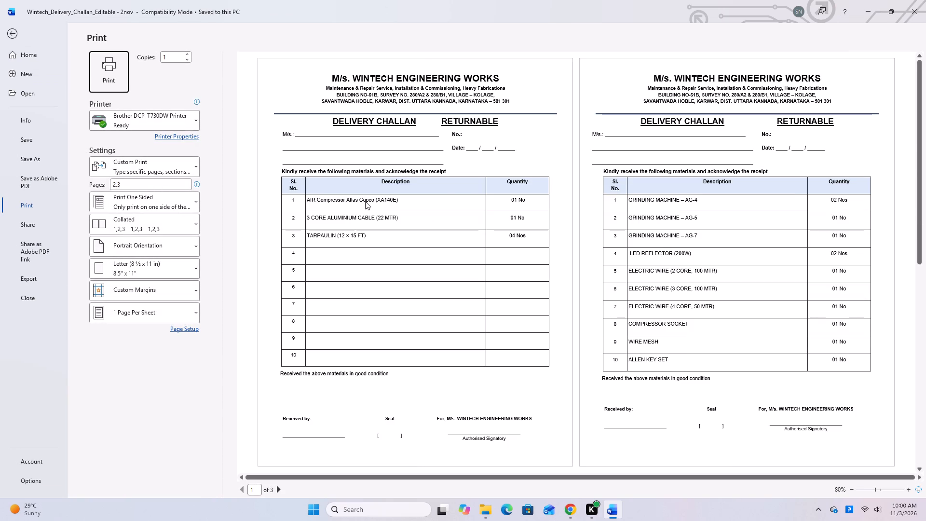
{"action": "left_click", "coordinate": [12, 33]}
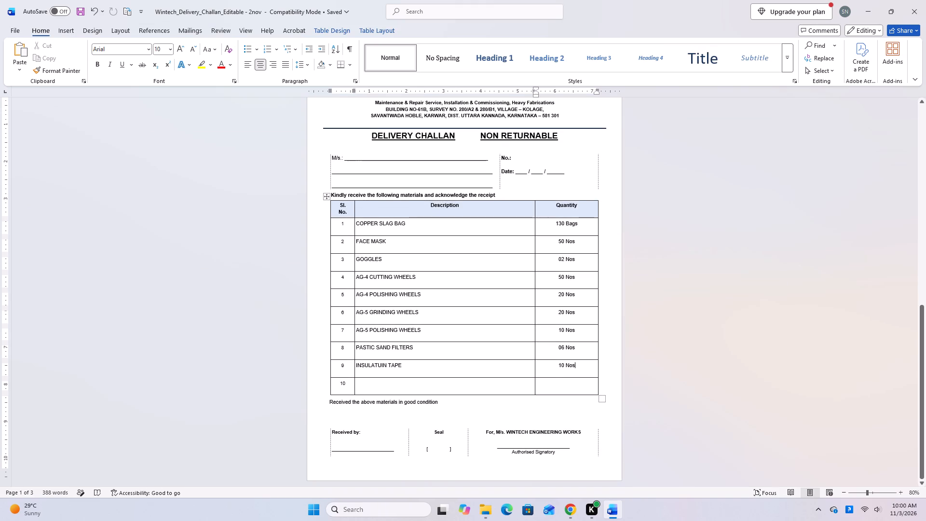
Auto-fit the column border between the M/s. lines and the No./Date block on the non-returnable challan.
{"action": "scroll", "coordinate": [502, 245], "scroll_direction": "up", "scroll_amount": 5}
{"action": "left_click", "coordinate": [500, 249]}
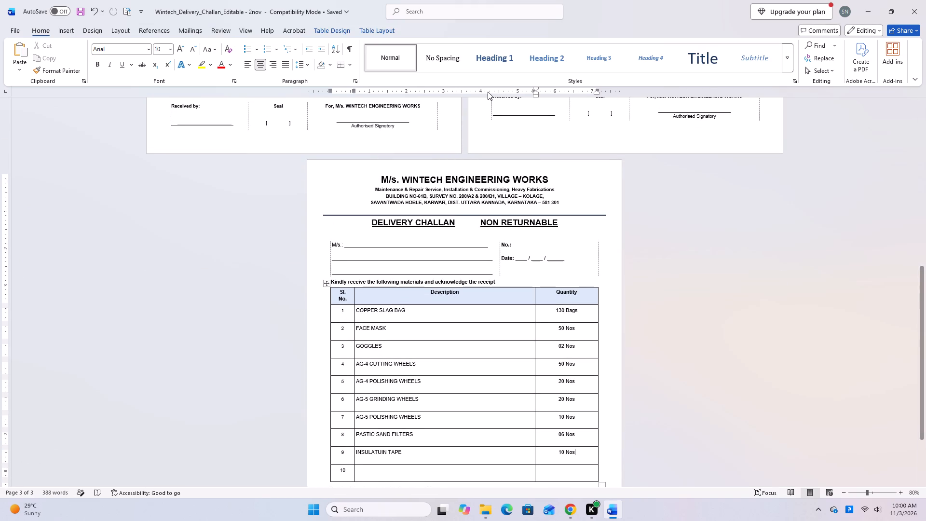
{"action": "double_click", "coordinate": [490, 90]}
{"action": "double_click", "coordinate": [499, 264]}
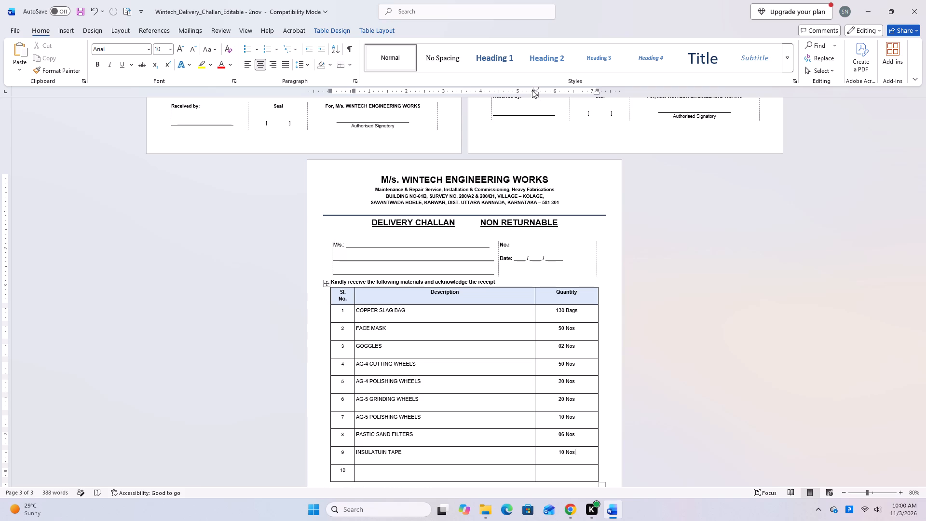
Slightly widen the Description column of the non-returnable materials table by shifting its border with Quantity.
{"action": "left_click_drag", "start_coordinate": [534, 90], "coordinate": [533, 96]}
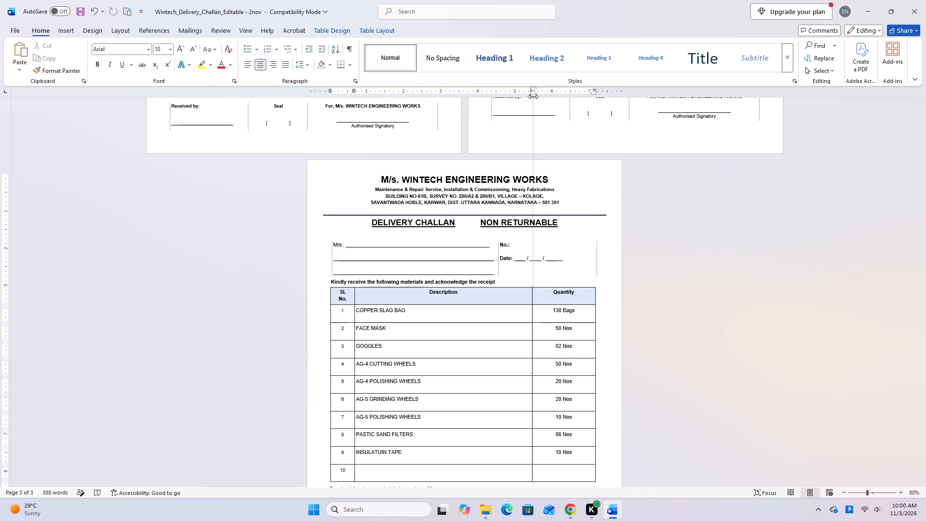
{"action": "left_click_drag", "start_coordinate": [533, 96], "coordinate": [537, 97]}
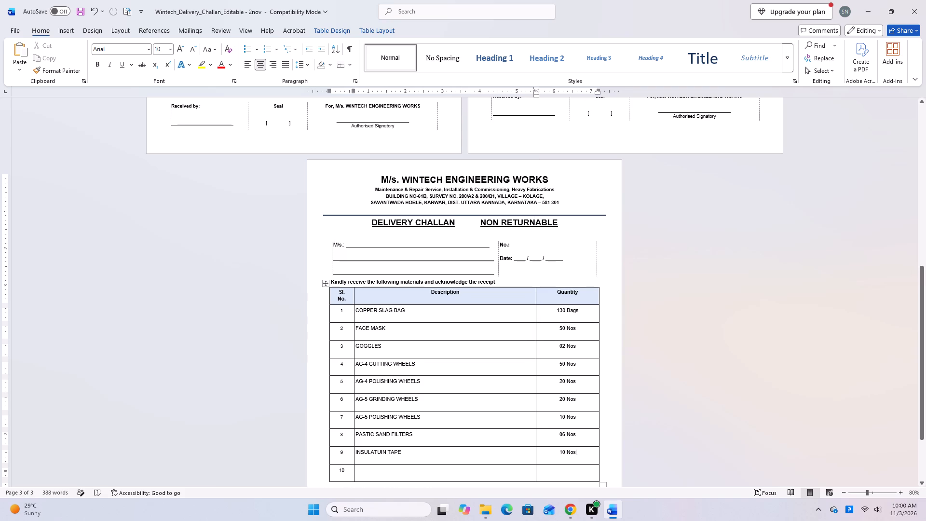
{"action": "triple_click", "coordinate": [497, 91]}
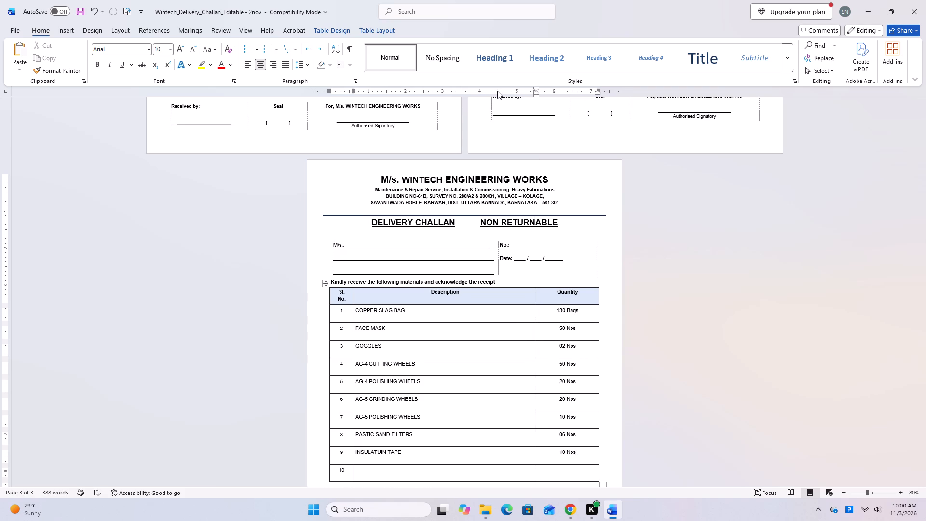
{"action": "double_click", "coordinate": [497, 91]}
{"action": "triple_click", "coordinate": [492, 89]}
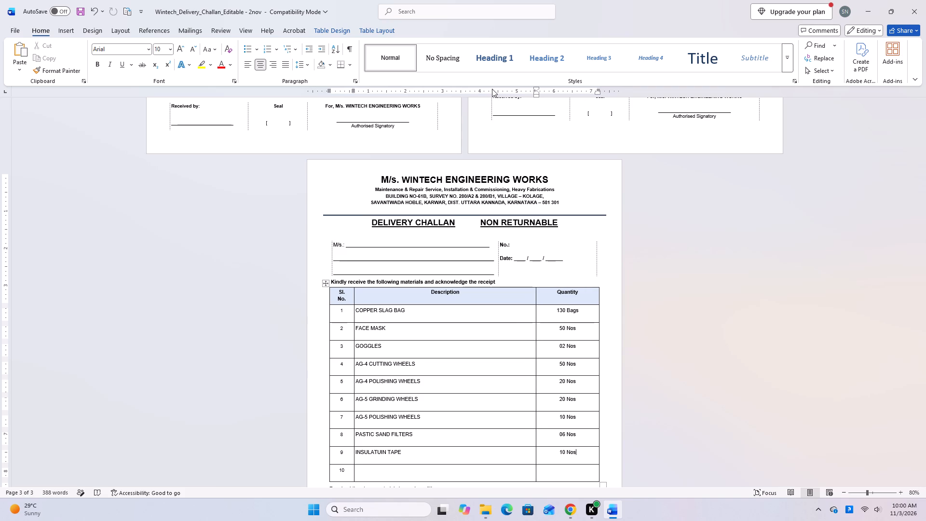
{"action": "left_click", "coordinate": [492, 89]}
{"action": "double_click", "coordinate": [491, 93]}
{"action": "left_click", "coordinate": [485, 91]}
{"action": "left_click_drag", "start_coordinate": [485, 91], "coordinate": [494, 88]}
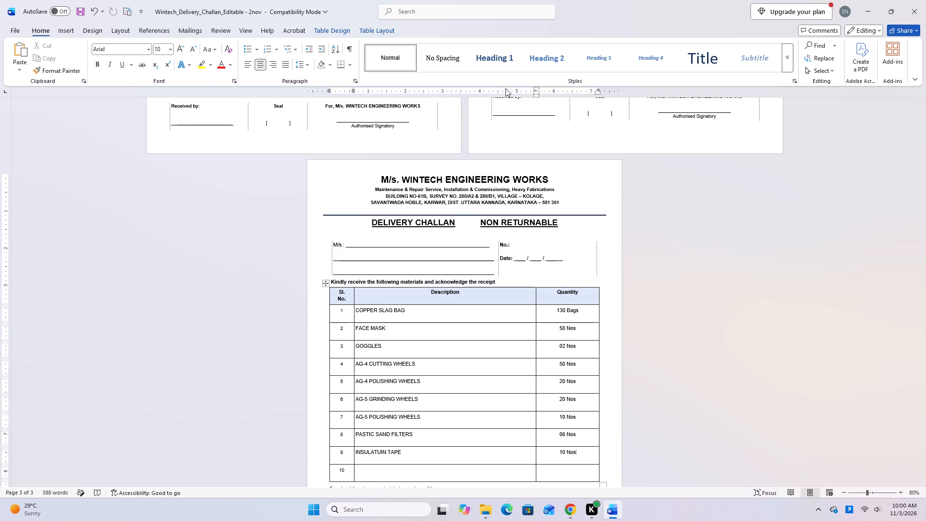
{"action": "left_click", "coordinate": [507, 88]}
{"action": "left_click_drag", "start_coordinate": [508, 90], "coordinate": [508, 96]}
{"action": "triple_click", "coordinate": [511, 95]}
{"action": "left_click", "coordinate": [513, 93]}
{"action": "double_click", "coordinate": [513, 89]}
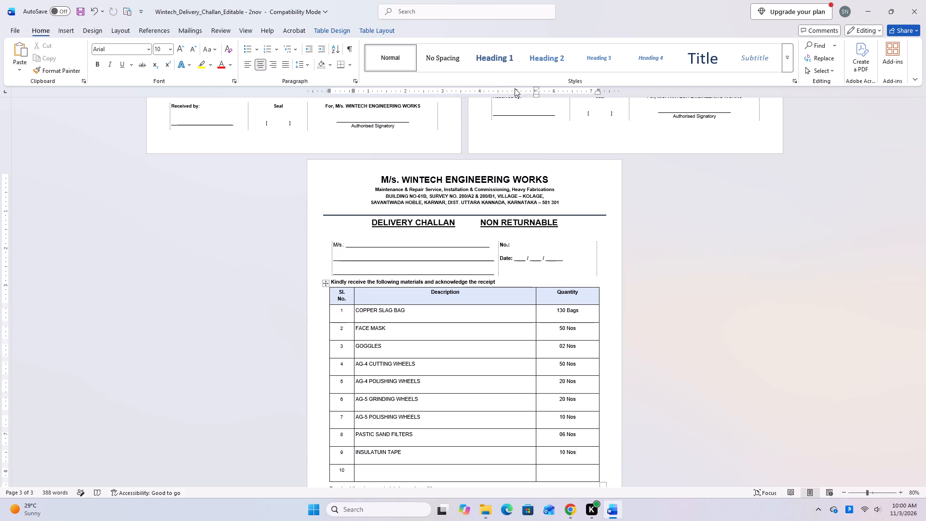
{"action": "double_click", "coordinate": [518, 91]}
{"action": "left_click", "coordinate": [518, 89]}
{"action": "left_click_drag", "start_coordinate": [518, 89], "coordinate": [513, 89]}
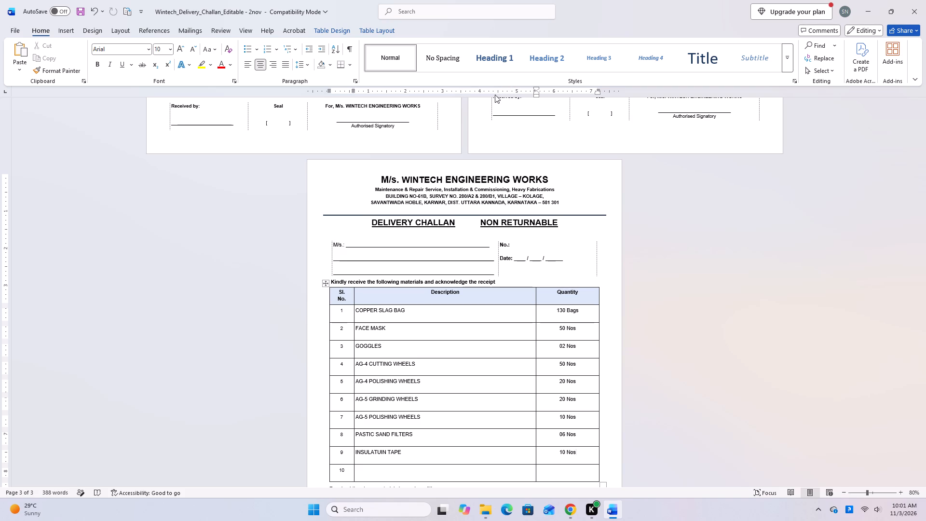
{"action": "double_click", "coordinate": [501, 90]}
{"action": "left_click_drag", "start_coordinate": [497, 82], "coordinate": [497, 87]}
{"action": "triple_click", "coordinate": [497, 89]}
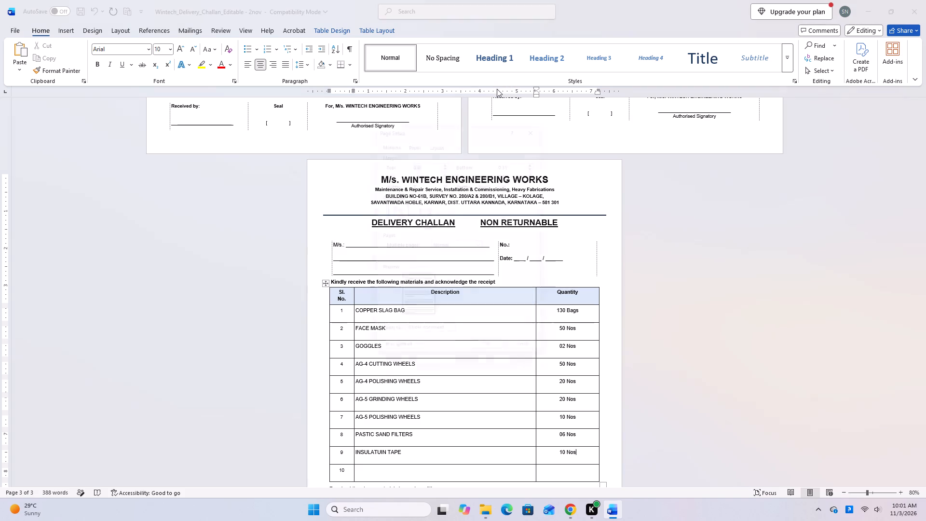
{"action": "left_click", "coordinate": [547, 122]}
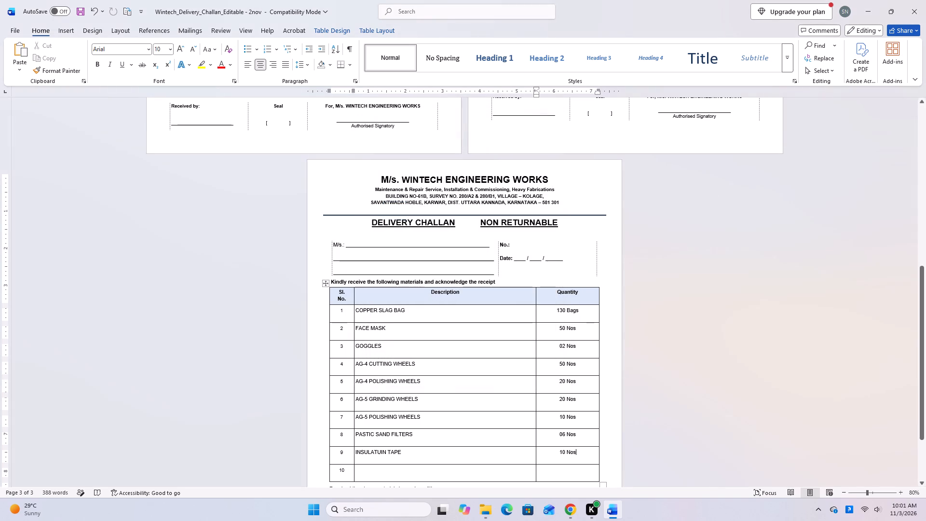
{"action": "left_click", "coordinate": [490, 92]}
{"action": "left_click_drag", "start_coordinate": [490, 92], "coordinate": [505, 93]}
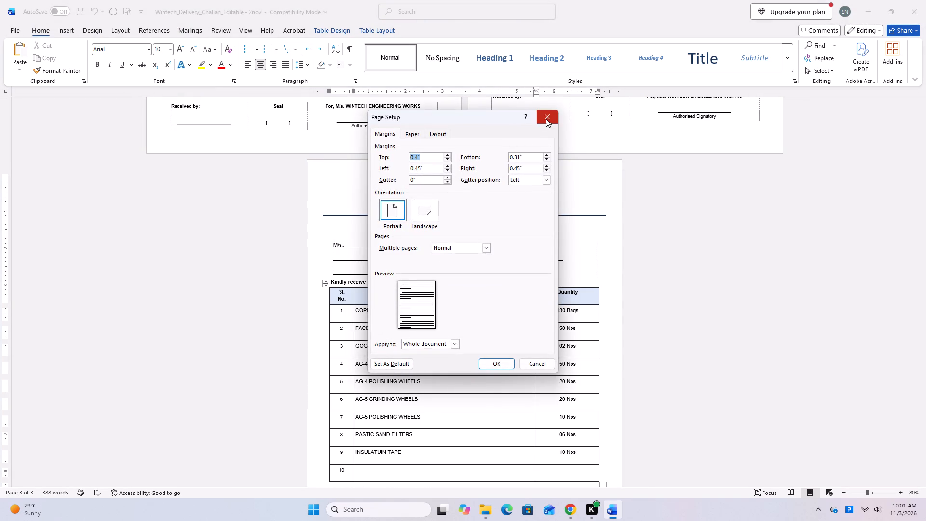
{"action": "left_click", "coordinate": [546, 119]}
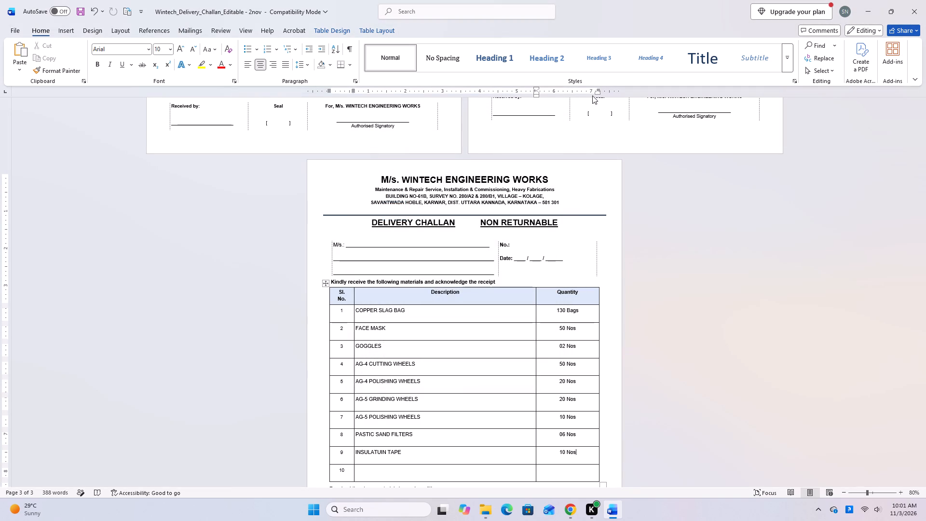
Widen the Quantity column of the non-returnable materials table by extending the table's outer edge towards the page margin.
{"action": "left_click_drag", "start_coordinate": [598, 91], "coordinate": [602, 91]}
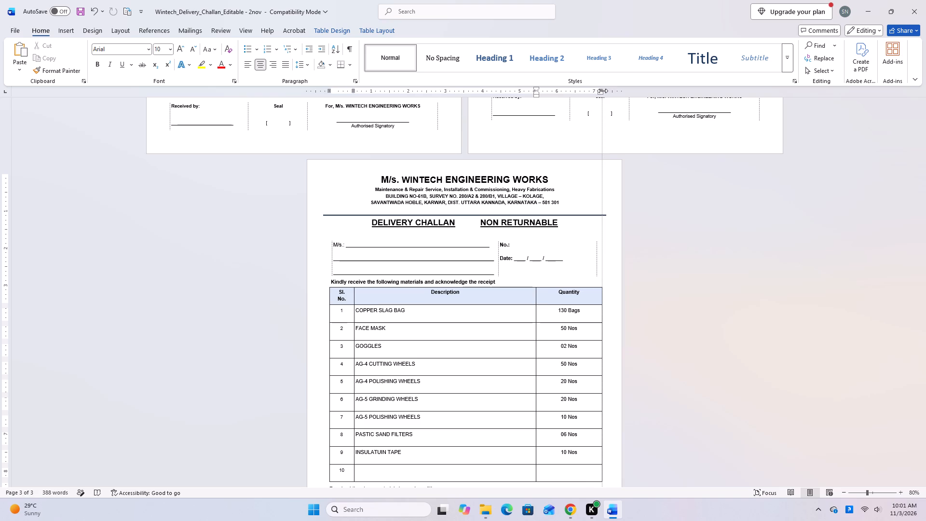
{"action": "left_click_drag", "start_coordinate": [602, 91], "coordinate": [604, 93]}
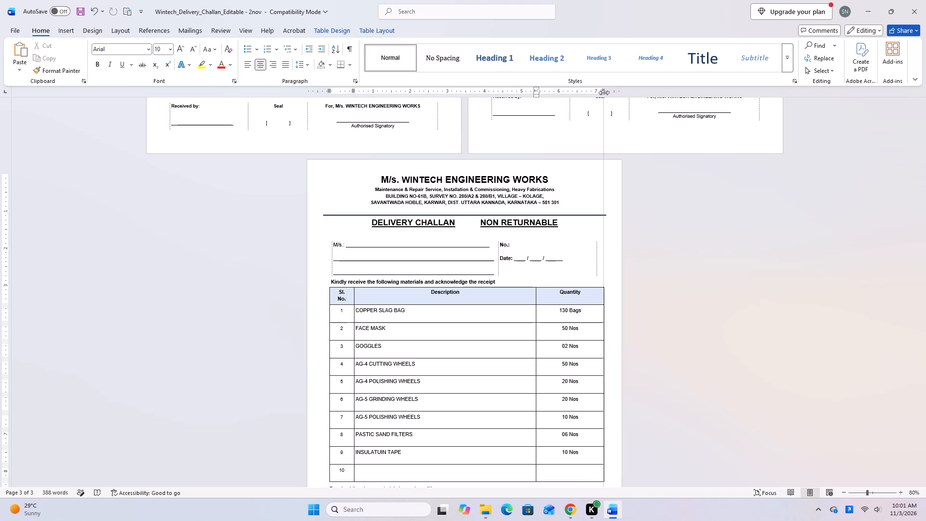
{"action": "left_click_drag", "start_coordinate": [604, 93], "coordinate": [606, 95]}
Widen the Quantity column of the materials table on the second returnable challan, the one listing grinding machines.
{"action": "scroll", "coordinate": [574, 330], "scroll_direction": "up", "scroll_amount": 1}
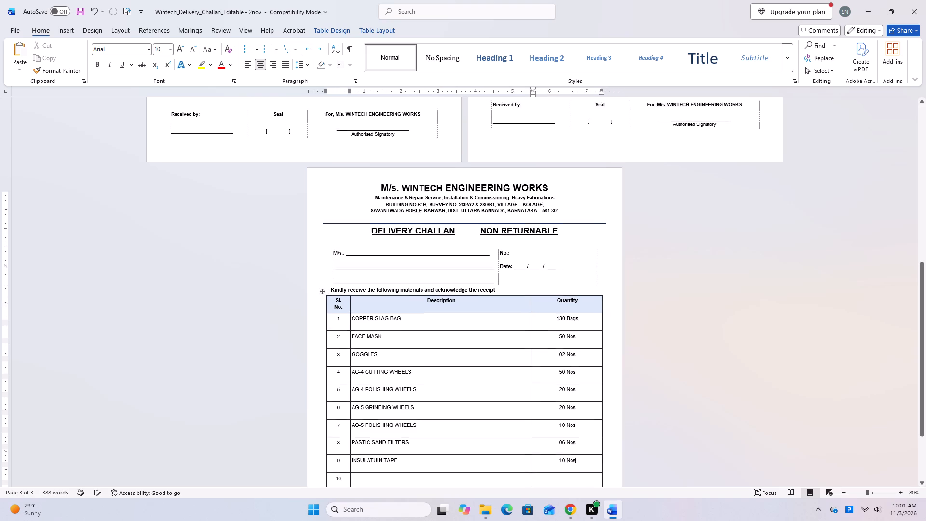
{"action": "scroll", "coordinate": [574, 330], "scroll_direction": "up", "scroll_amount": 12}
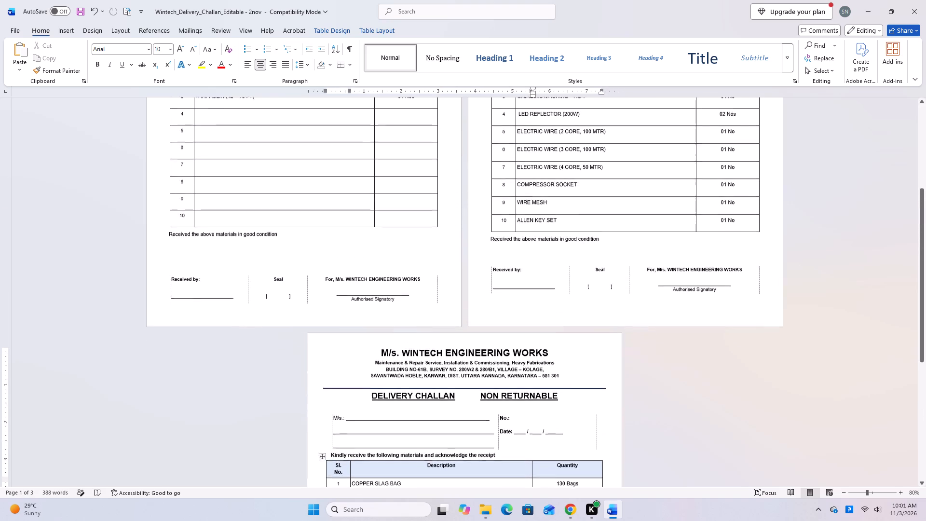
{"action": "scroll", "coordinate": [574, 330], "scroll_direction": "up", "scroll_amount": 9}
{"action": "scroll", "coordinate": [575, 330], "scroll_direction": "down", "scroll_amount": 13}
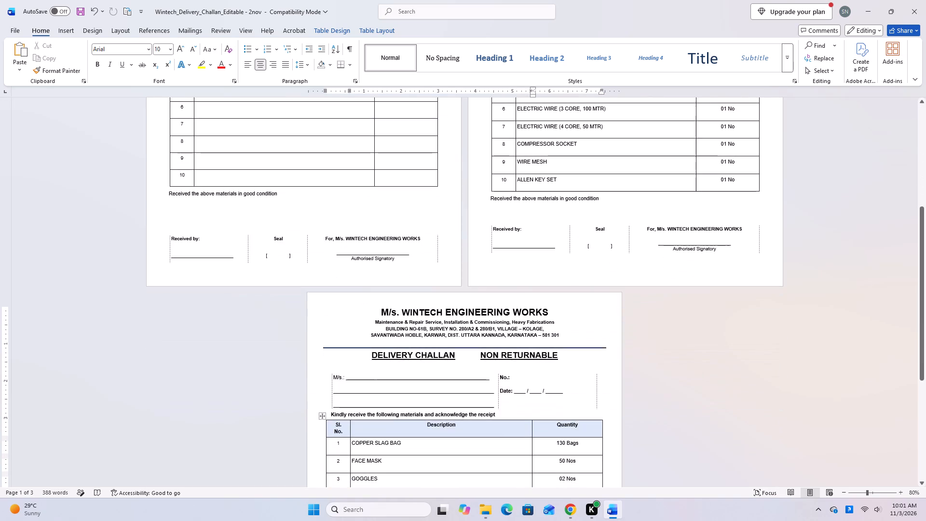
{"action": "scroll", "coordinate": [575, 330], "scroll_direction": "up", "scroll_amount": 7}
{"action": "scroll", "coordinate": [578, 327], "scroll_direction": "down", "scroll_amount": 2}
{"action": "scroll", "coordinate": [578, 327], "scroll_direction": "up", "scroll_amount": 2}
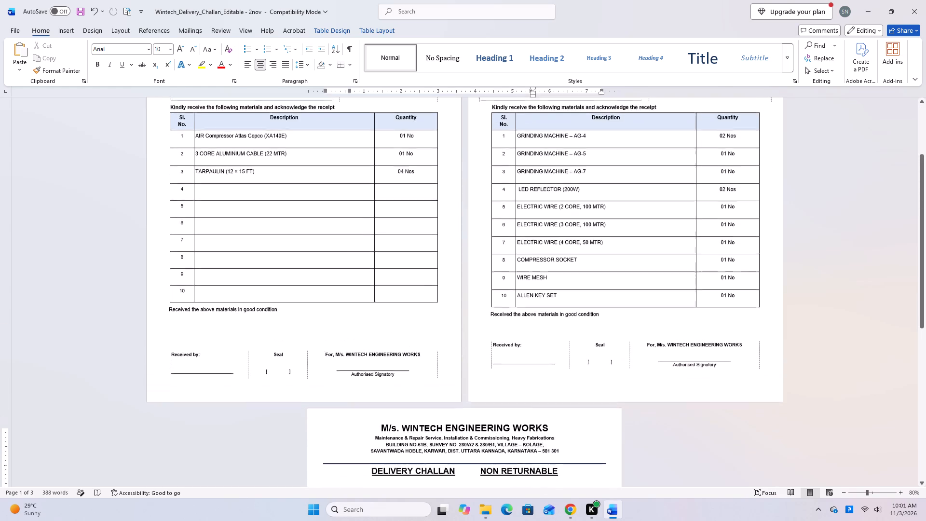
{"action": "scroll", "coordinate": [578, 327], "scroll_direction": "up", "scroll_amount": 7}
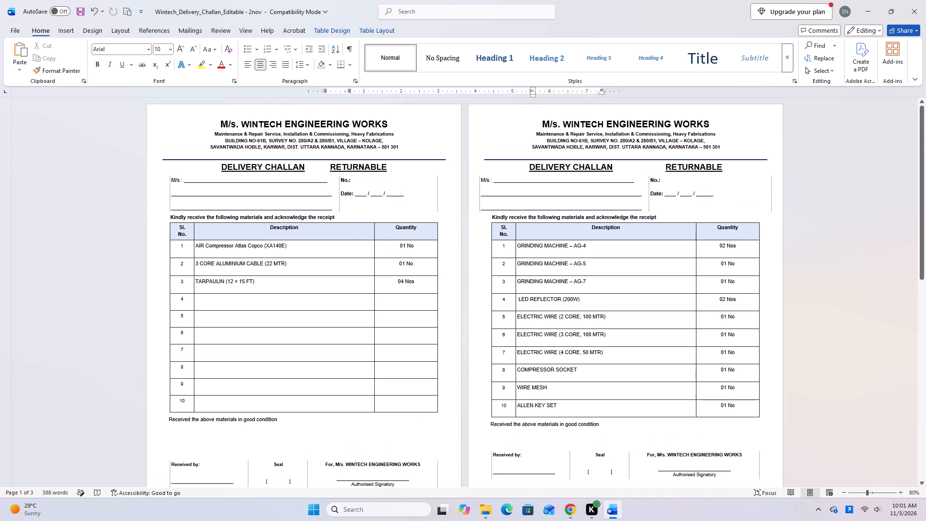
{"action": "left_click", "coordinate": [754, 225]}
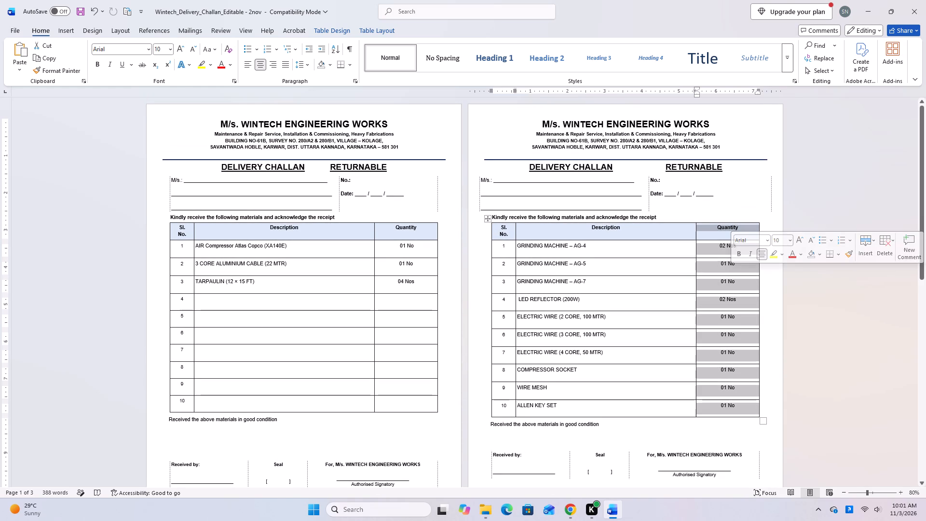
{"action": "left_click", "coordinate": [771, 197]}
{"action": "left_click_drag", "start_coordinate": [756, 92], "coordinate": [777, 90]}
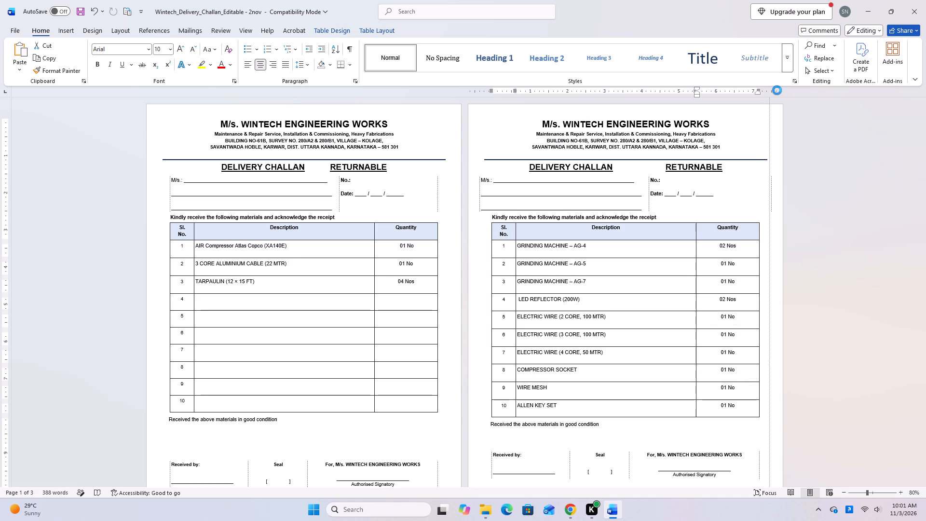
{"action": "left_click_drag", "start_coordinate": [777, 90], "coordinate": [783, 91]}
{"action": "left_click_drag", "start_coordinate": [760, 91], "coordinate": [771, 91]}
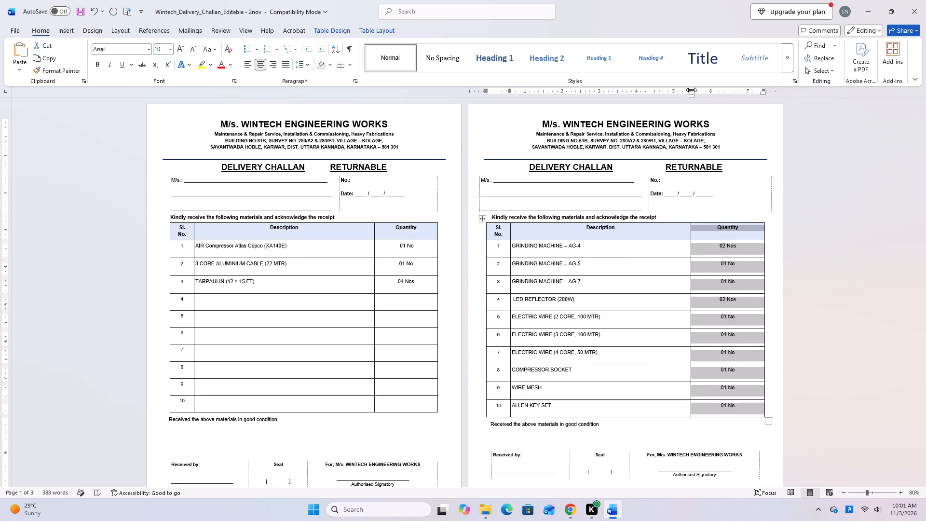
Slightly widen the Description column of the grinding-machine materials table by shifting its border with Quantity towards the page margin.
{"action": "left_click_drag", "start_coordinate": [691, 90], "coordinate": [696, 92]}
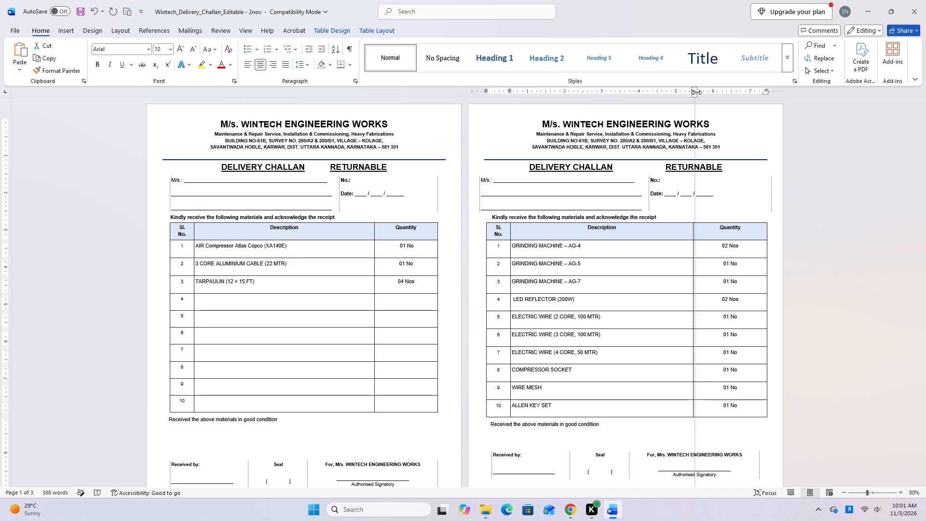
{"action": "left_click_drag", "start_coordinate": [696, 92], "coordinate": [697, 92]}
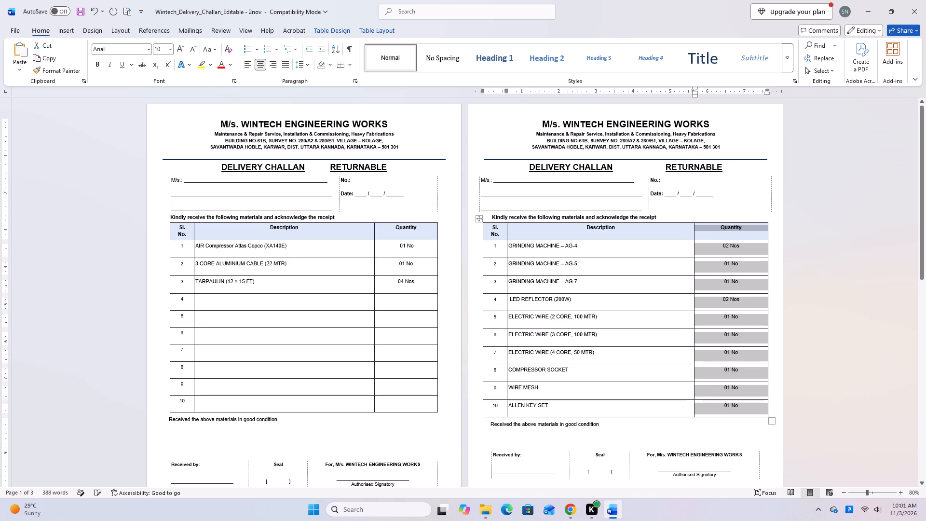
Narrow the Description column of the non-returnable materials table by shifting its border with Quantity inward, so the table fits the page.
{"action": "scroll", "coordinate": [596, 210], "scroll_direction": "down", "scroll_amount": 13}
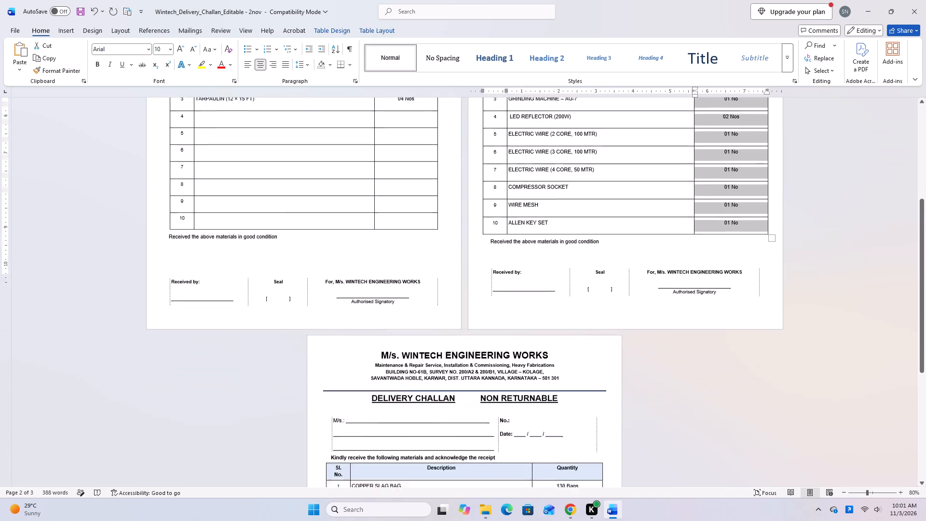
{"action": "scroll", "coordinate": [597, 210], "scroll_direction": "down", "scroll_amount": 12}
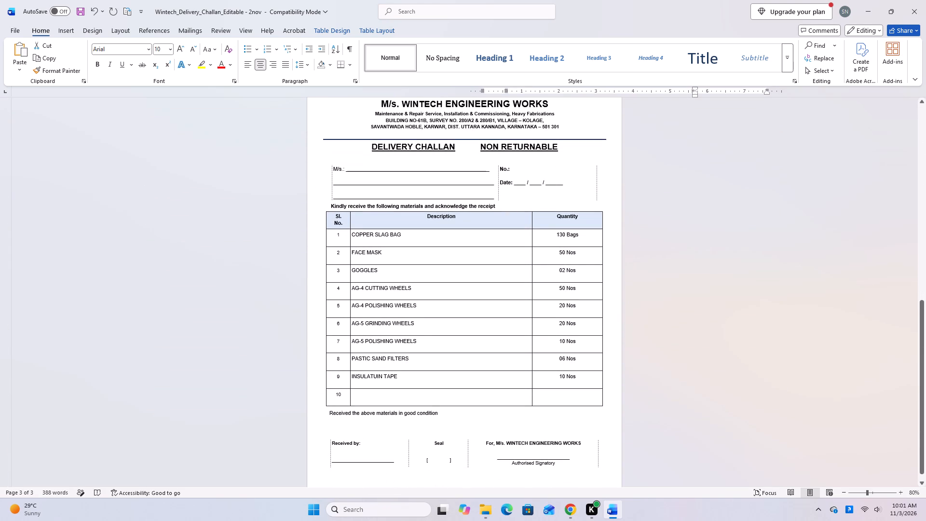
{"action": "left_click", "coordinate": [491, 233]}
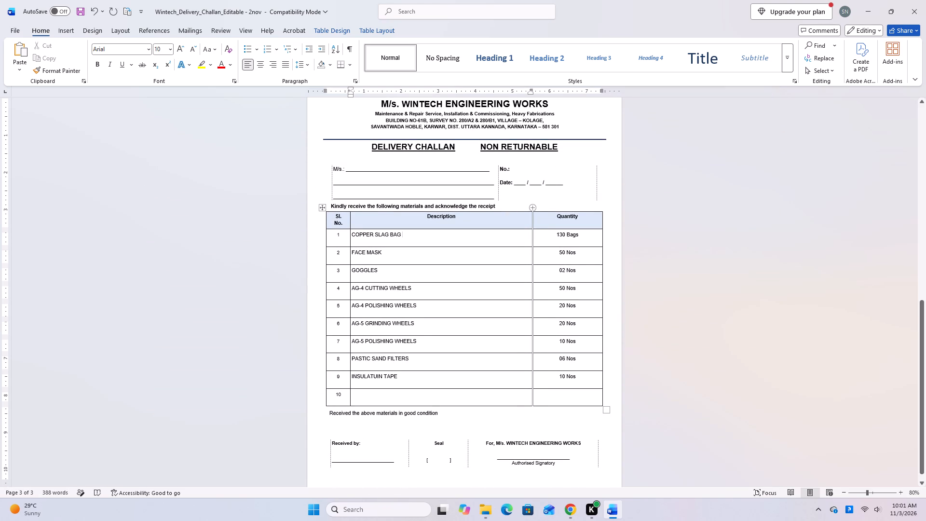
{"action": "left_click_drag", "start_coordinate": [531, 92], "coordinate": [528, 98]}
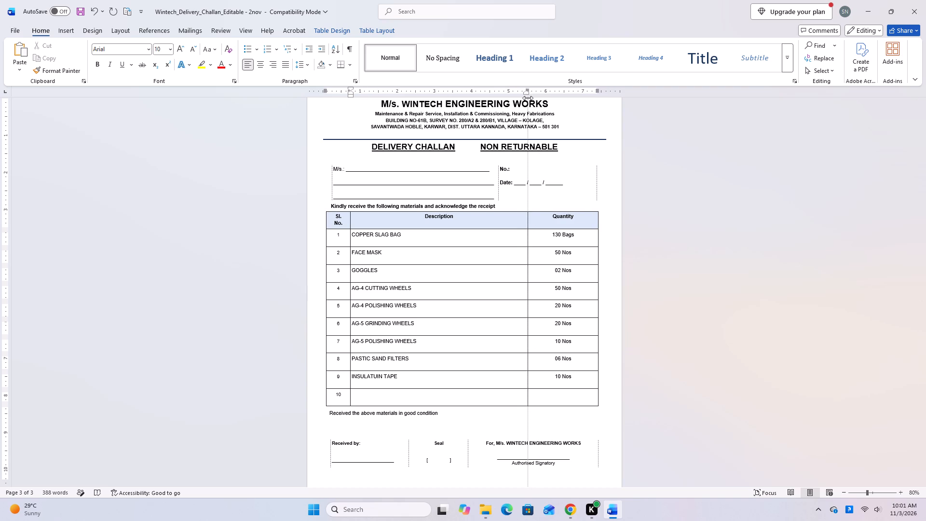
{"action": "left_click_drag", "start_coordinate": [528, 98], "coordinate": [524, 98]}
{"action": "left_click", "coordinate": [695, 304]}
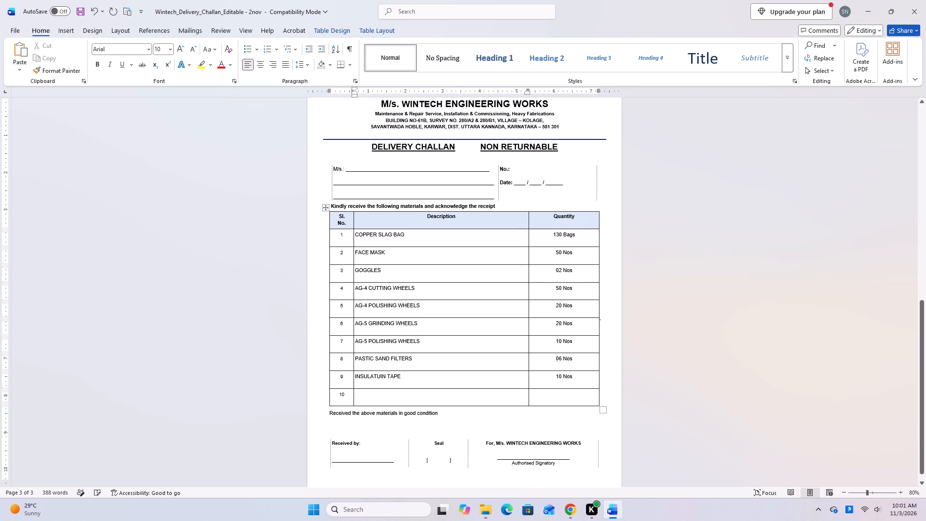
Check the challan pages in the print preview, set the print range to all pages, and print the document.
{"action": "scroll", "coordinate": [695, 304], "scroll_direction": "up", "scroll_amount": 5}
{"action": "scroll", "coordinate": [695, 304], "scroll_direction": "up", "scroll_amount": 17}
{"action": "scroll", "coordinate": [695, 299], "scroll_direction": "up", "scroll_amount": 4}
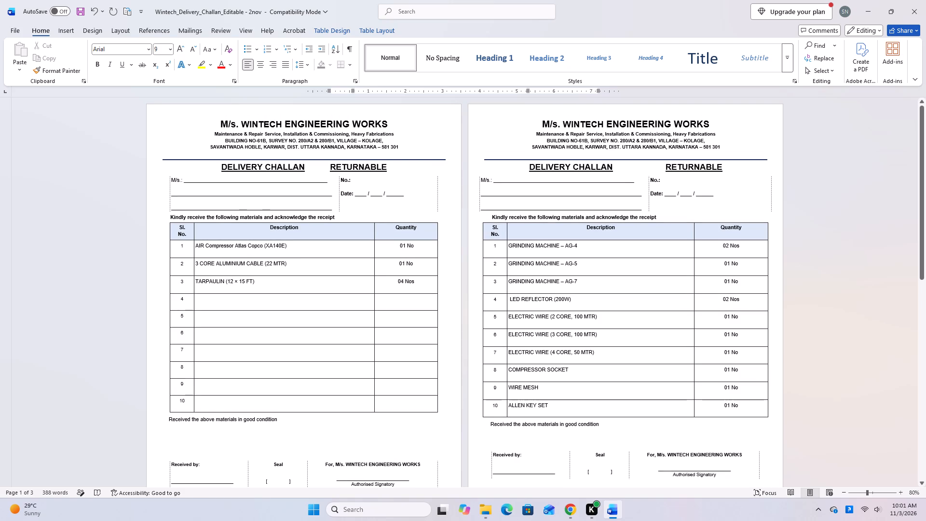
{"action": "key", "text": "ctrl+p"}
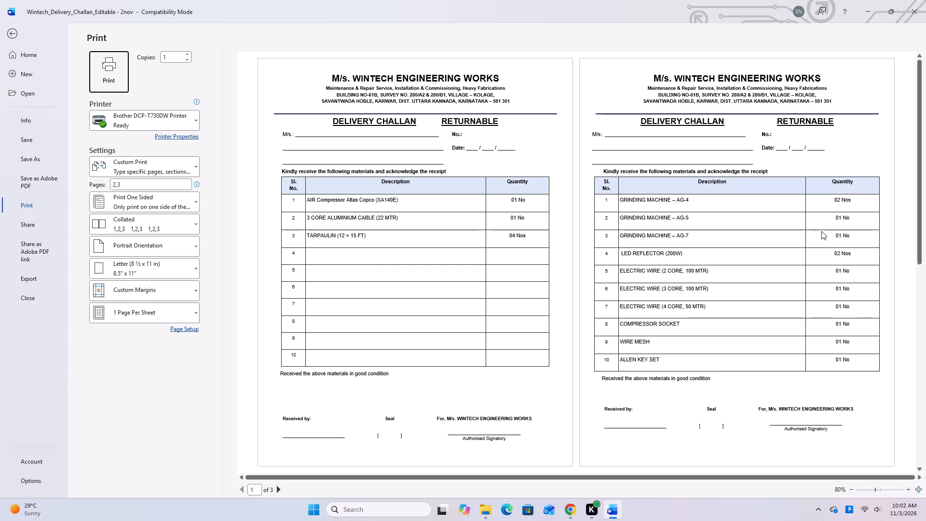
{"action": "scroll", "coordinate": [821, 232], "scroll_direction": "down", "scroll_amount": 5}
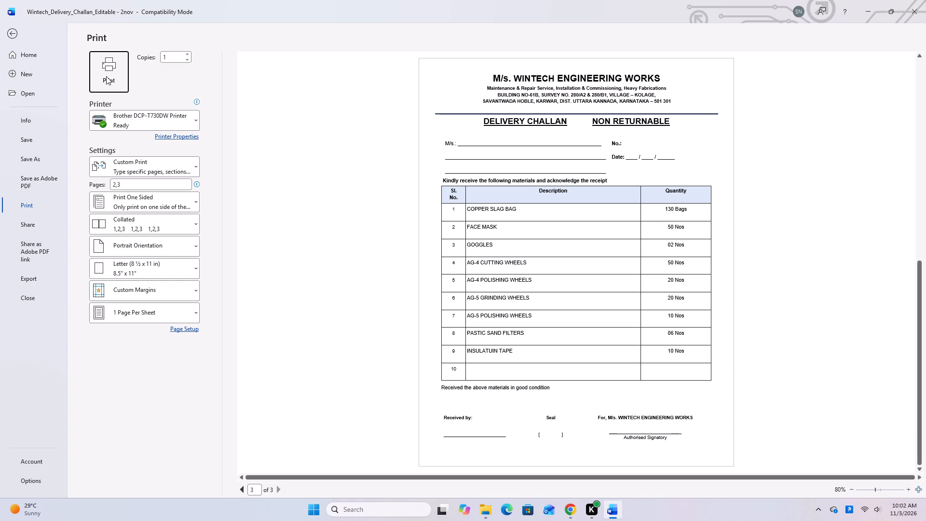
{"action": "left_click", "coordinate": [123, 182]}
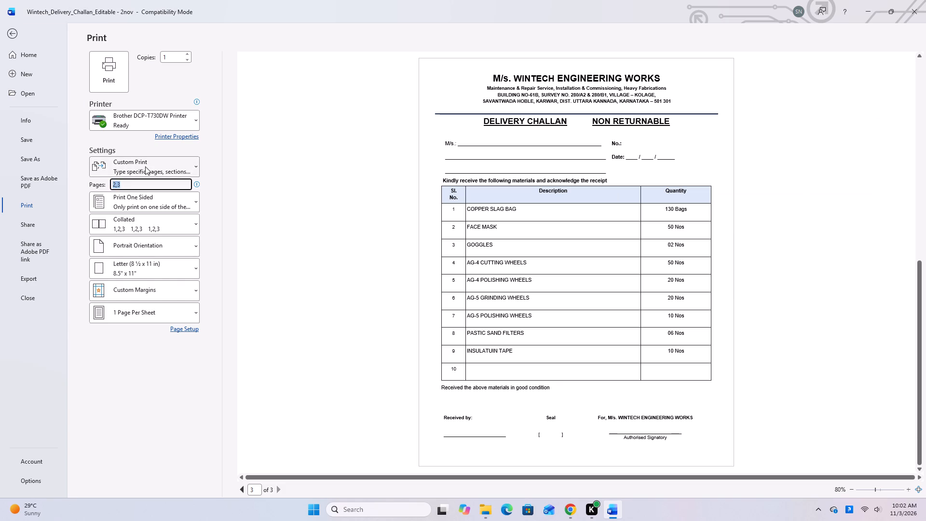
{"action": "left_click", "coordinate": [148, 165]}
{"action": "left_click", "coordinate": [149, 199]}
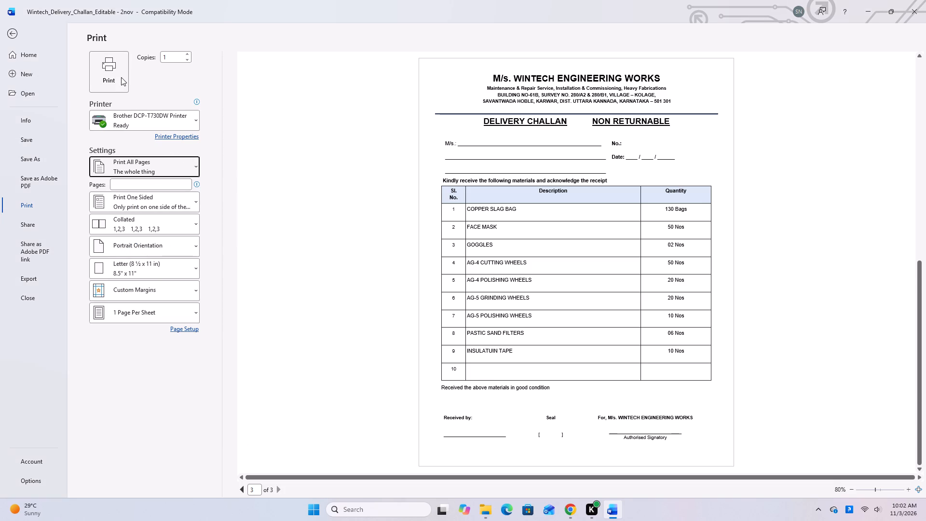
{"action": "left_click", "coordinate": [121, 77]}
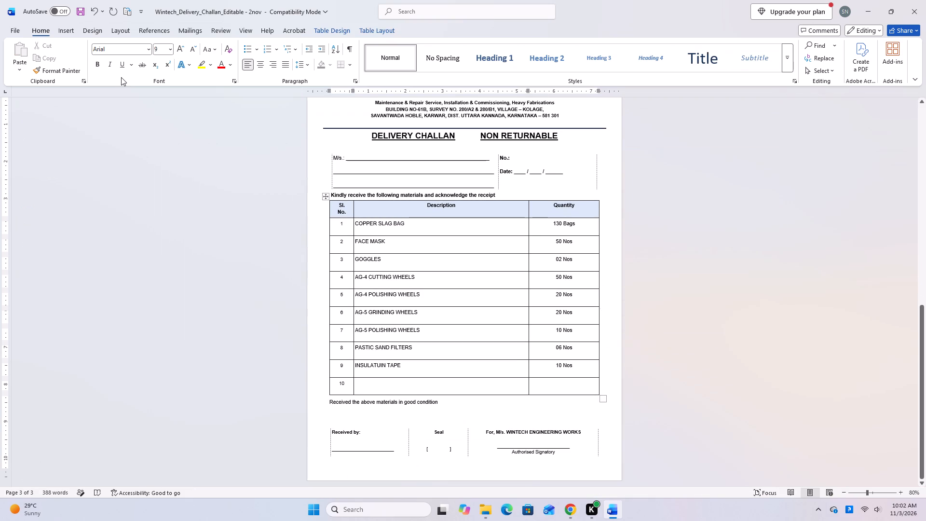
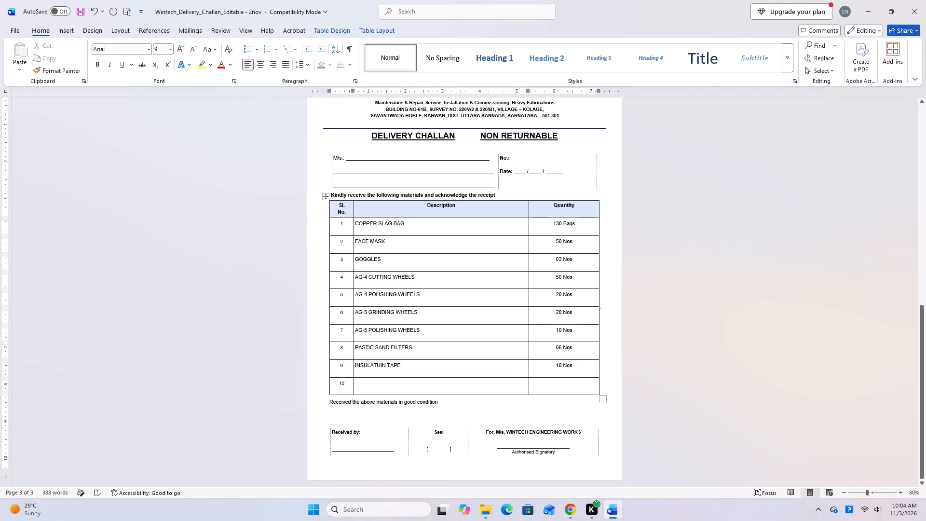
Shift the M/s. and No./Date block on the second returnable challan slightly inward to line up with the materials table below it.
{"action": "scroll", "coordinate": [491, 260], "scroll_direction": "up", "scroll_amount": 2}
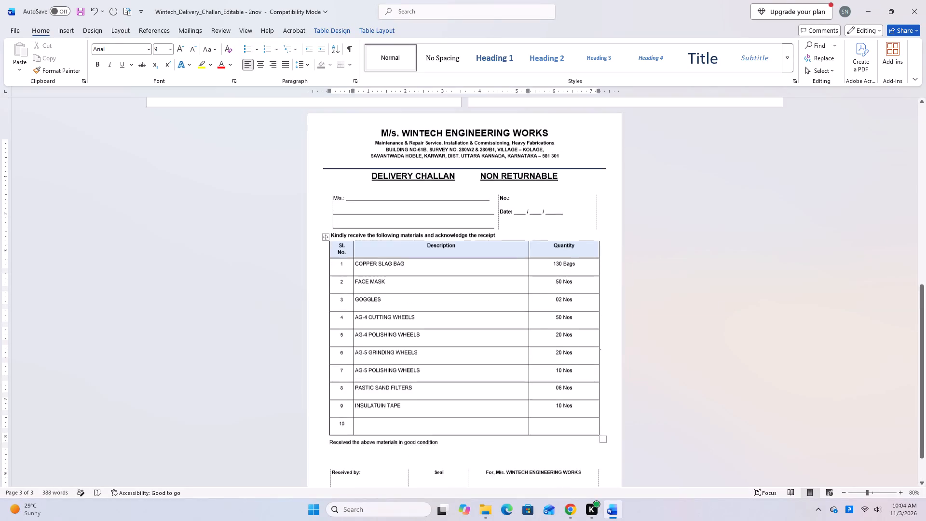
{"action": "scroll", "coordinate": [491, 260], "scroll_direction": "up", "scroll_amount": 3}
{"action": "scroll", "coordinate": [491, 260], "scroll_direction": "up", "scroll_amount": 20}
{"action": "scroll", "coordinate": [491, 260], "scroll_direction": "up", "scroll_amount": 3}
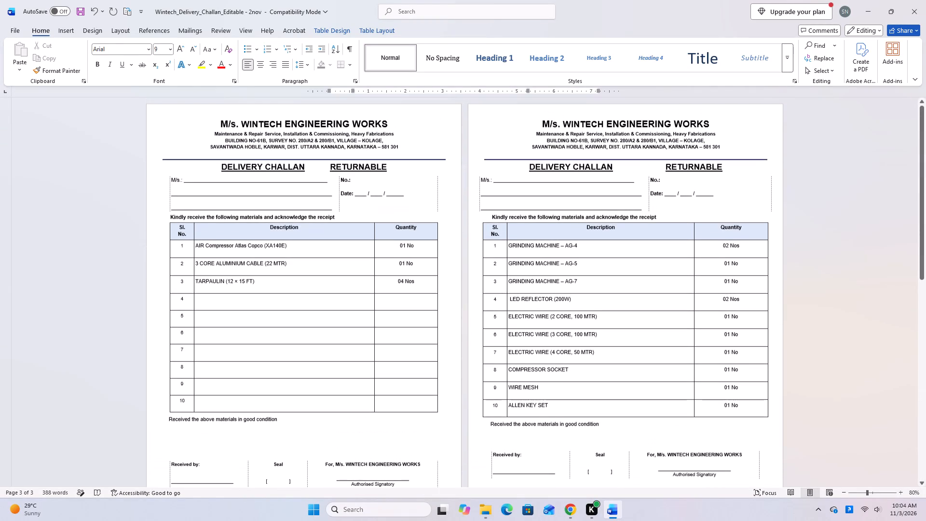
{"action": "scroll", "coordinate": [434, 233], "scroll_direction": "up", "scroll_amount": 4}
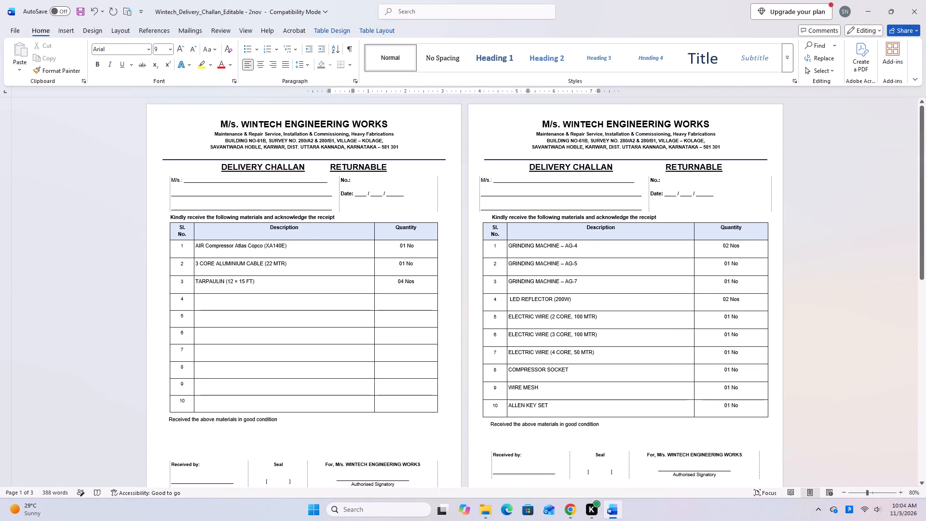
{"action": "left_click_drag", "start_coordinate": [479, 180], "coordinate": [483, 181]}
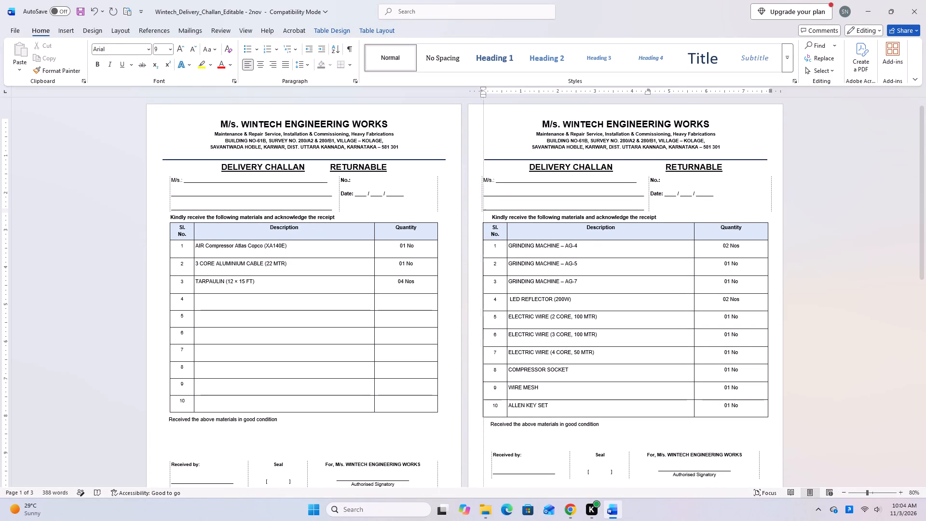
{"action": "left_click_drag", "start_coordinate": [483, 181], "coordinate": [484, 182]}
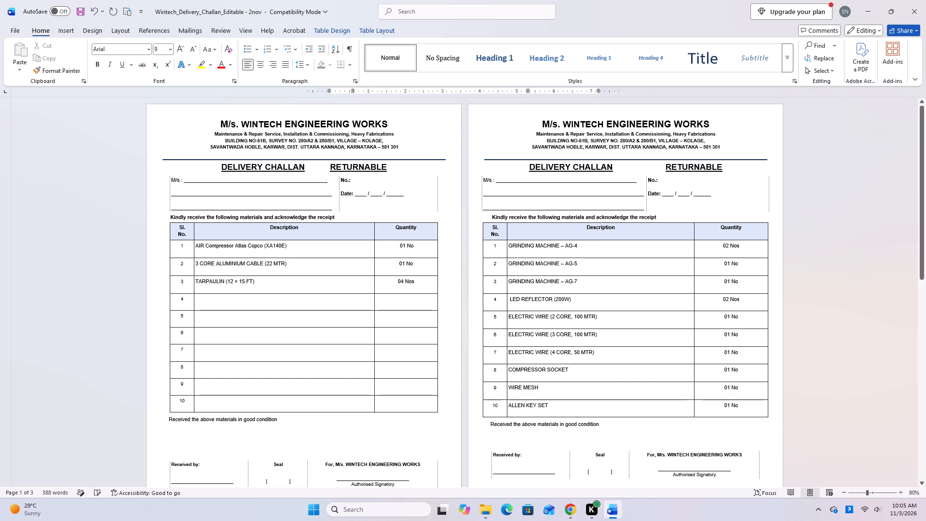
Remove the extra leading space before "Kindly receive the following materials and acknowledge the receipt" on the second returnable challan.
{"action": "left_click", "coordinate": [490, 217]}
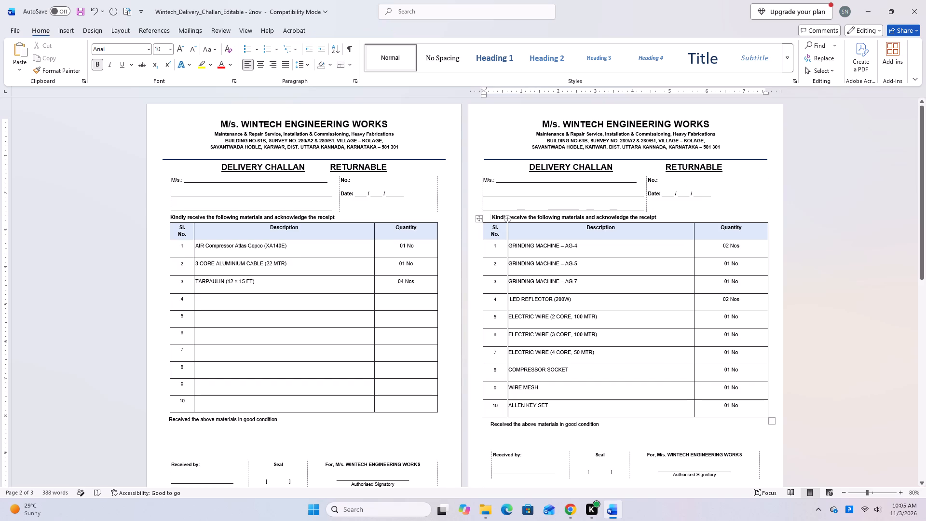
{"action": "key", "text": "BackSpace"}
{"action": "key", "text": "BackSpace"}
{"action": "key", "text": "BackSpace"}
{"action": "key", "text": "BackSpace"}
{"action": "key", "text": "BackSpace"}
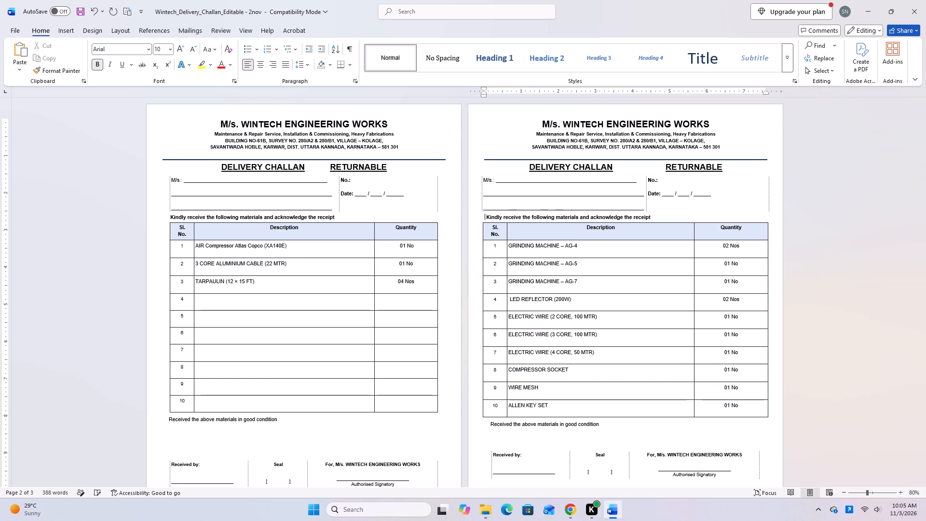
{"action": "key", "text": "BackSpace"}
{"action": "key", "text": "BackSpace"}
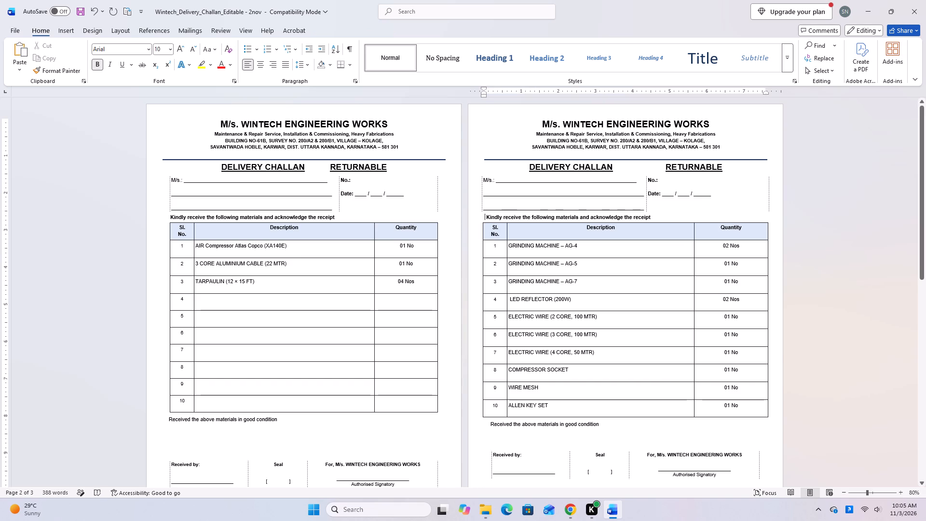
{"action": "key", "text": "Delete"}
{"action": "key", "text": "Delete"}
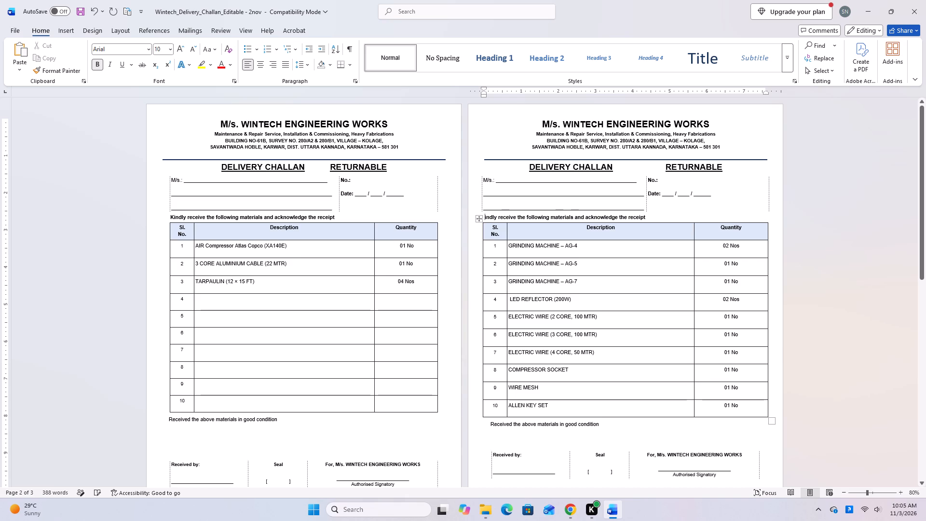
{"action": "key", "text": "ctrl+z"}
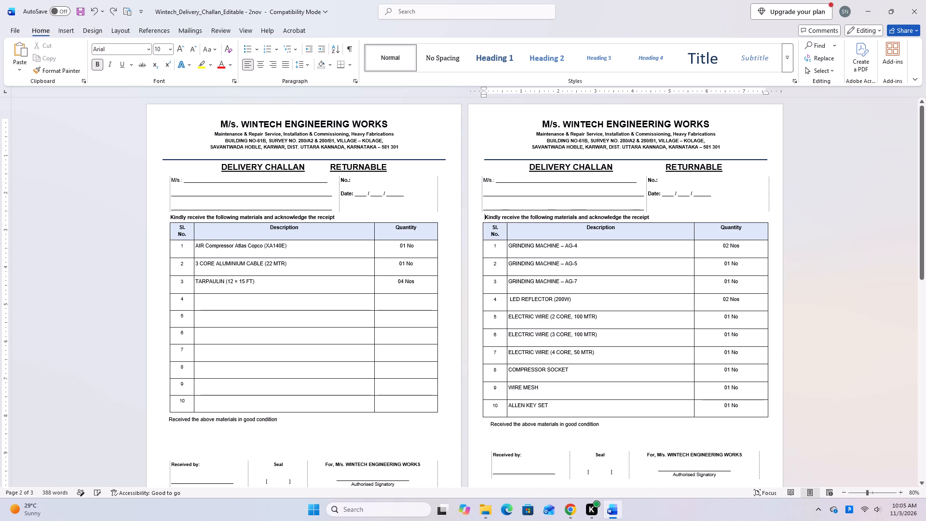
{"action": "key", "text": "BackSpace"}
{"action": "key", "text": "BackSpace"}
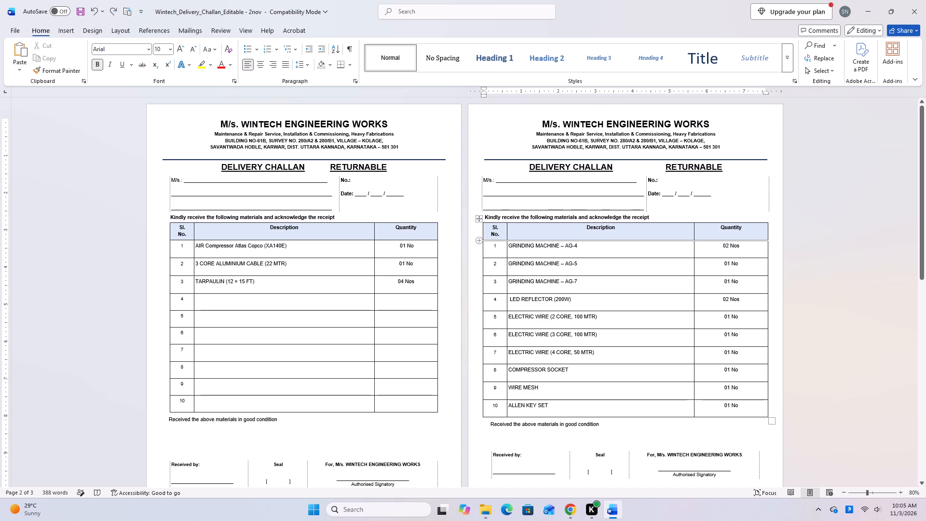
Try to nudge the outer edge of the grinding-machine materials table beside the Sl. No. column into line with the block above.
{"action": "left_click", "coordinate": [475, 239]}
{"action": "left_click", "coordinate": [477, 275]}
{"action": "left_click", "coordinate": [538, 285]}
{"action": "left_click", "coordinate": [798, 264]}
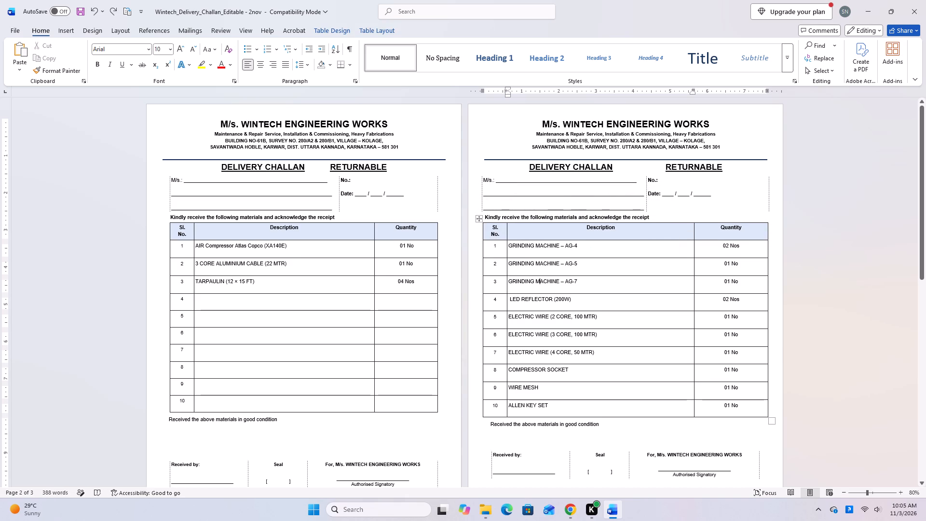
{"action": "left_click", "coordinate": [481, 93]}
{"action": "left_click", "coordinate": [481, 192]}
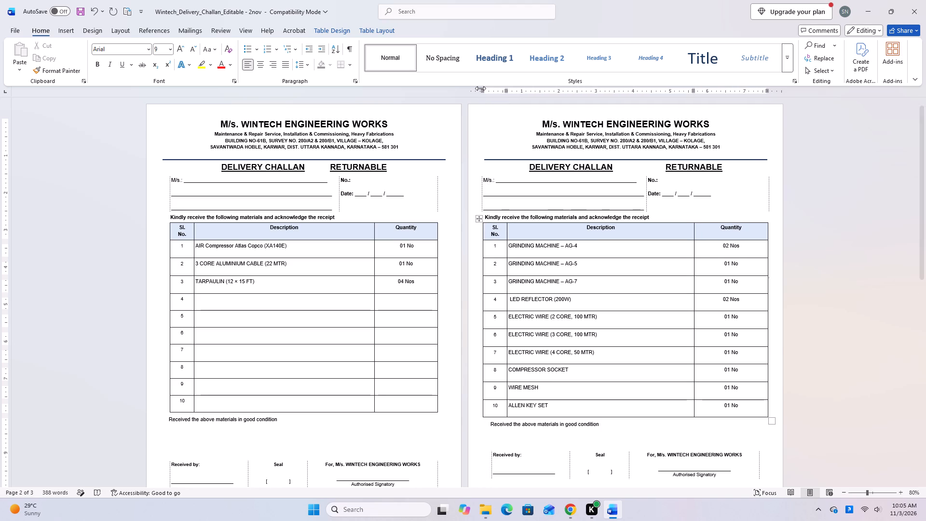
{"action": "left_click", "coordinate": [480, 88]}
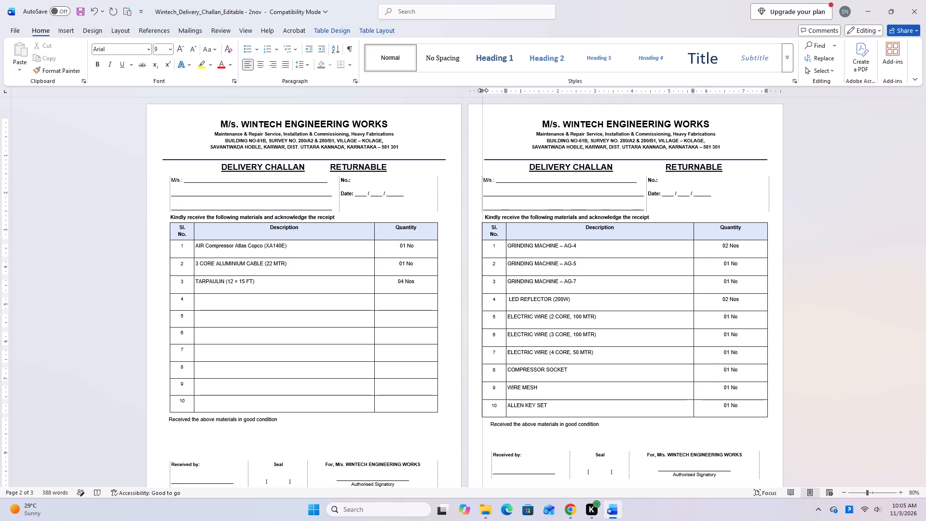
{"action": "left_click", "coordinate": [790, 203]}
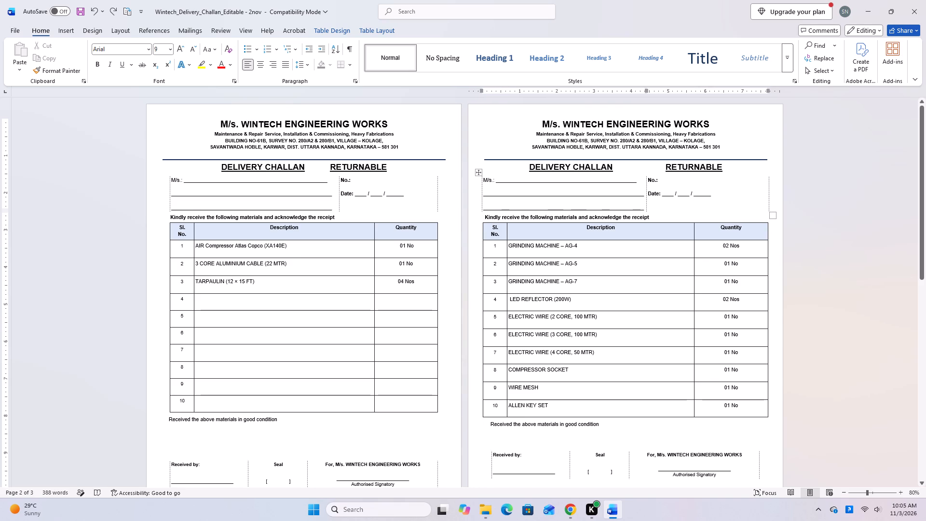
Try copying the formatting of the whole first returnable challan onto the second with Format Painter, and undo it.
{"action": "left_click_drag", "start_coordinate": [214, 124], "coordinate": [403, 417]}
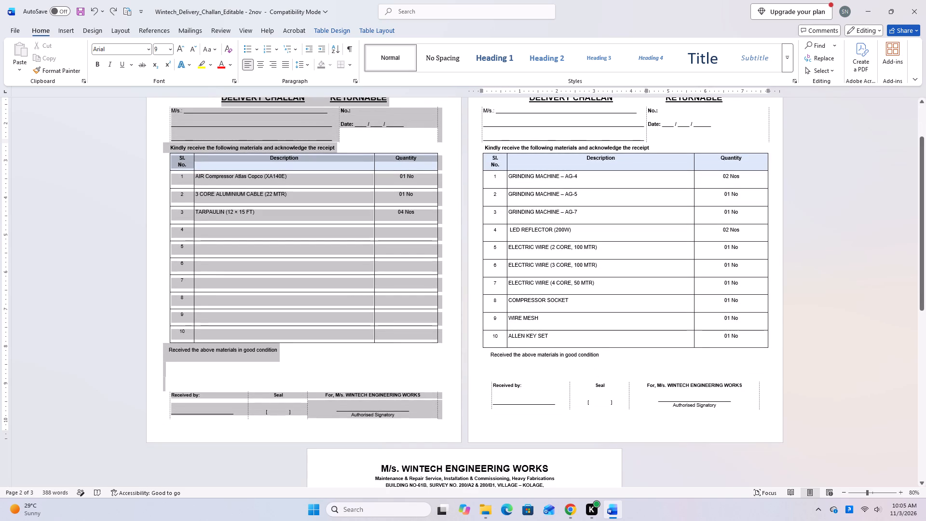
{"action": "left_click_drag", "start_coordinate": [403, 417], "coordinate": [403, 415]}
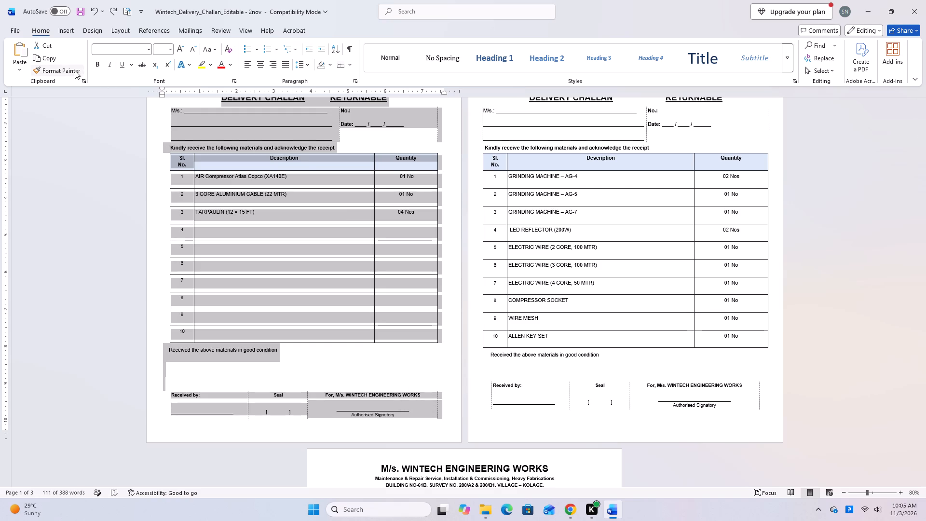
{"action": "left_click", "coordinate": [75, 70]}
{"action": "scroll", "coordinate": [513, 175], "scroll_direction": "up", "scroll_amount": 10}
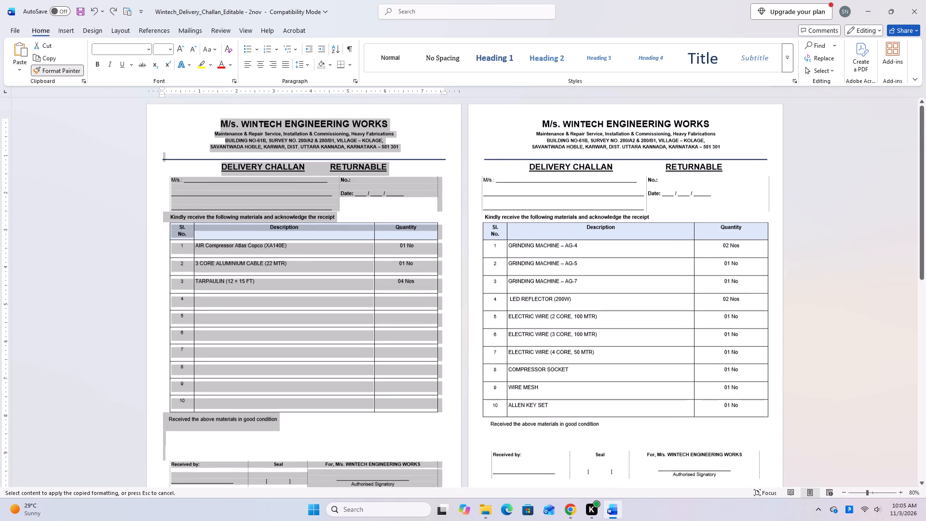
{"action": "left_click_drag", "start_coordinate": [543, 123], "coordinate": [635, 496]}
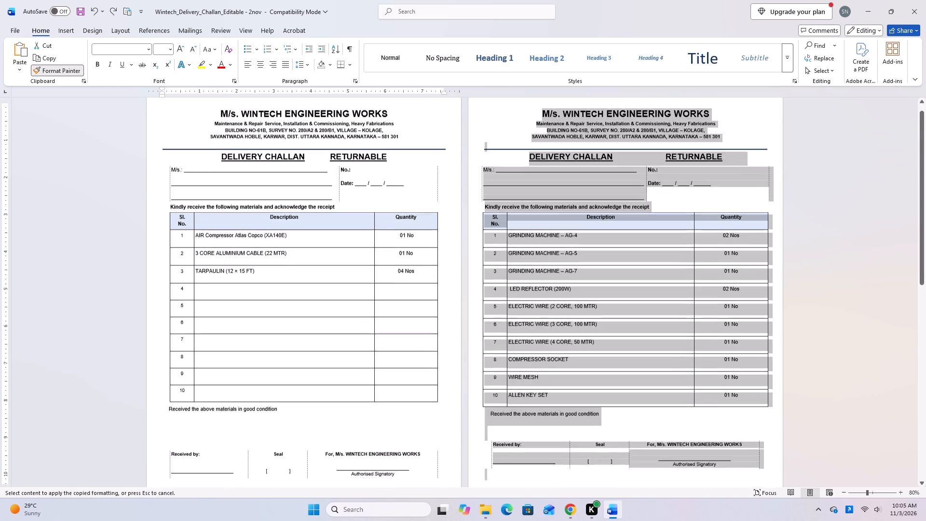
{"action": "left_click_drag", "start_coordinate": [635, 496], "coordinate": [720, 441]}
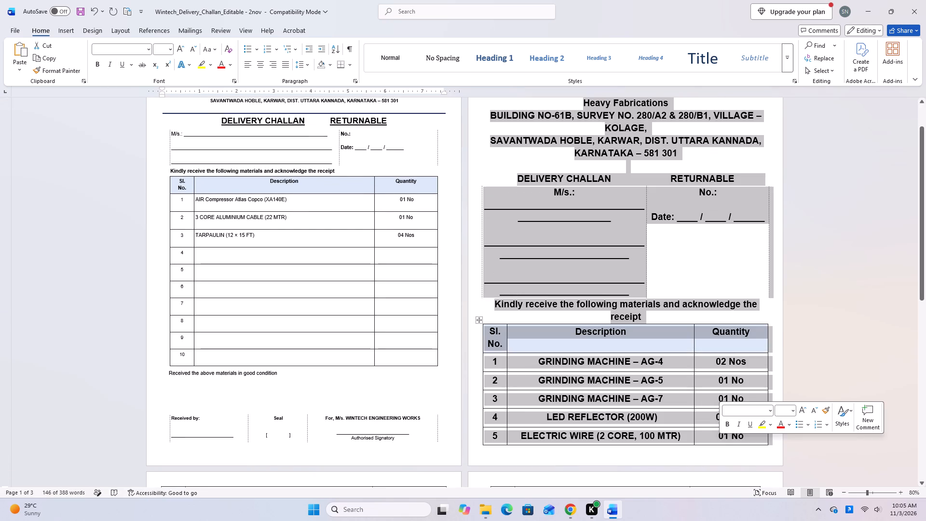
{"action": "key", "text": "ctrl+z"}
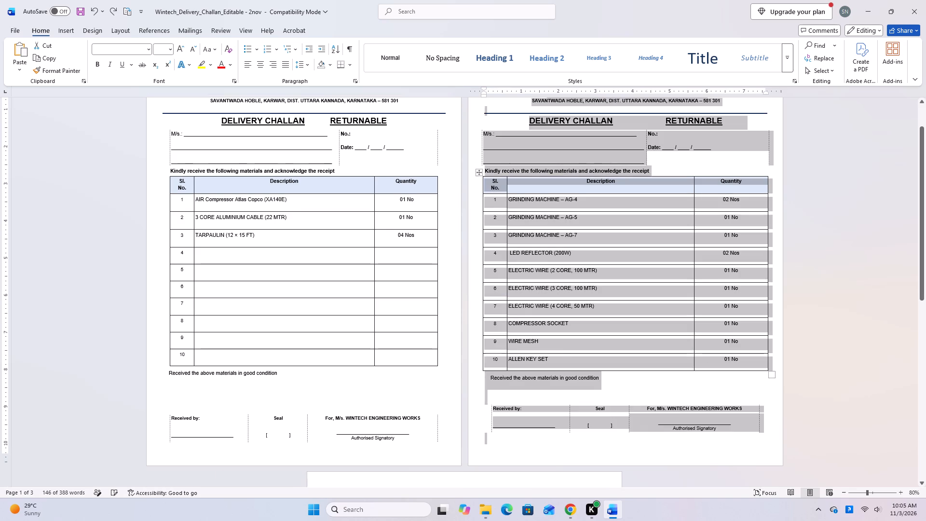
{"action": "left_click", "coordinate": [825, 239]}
Widen the Description column of the grinding-machine materials table by shifting its border with Quantity towards the outer margin.
{"action": "scroll", "coordinate": [802, 249], "scroll_direction": "up", "scroll_amount": 3}
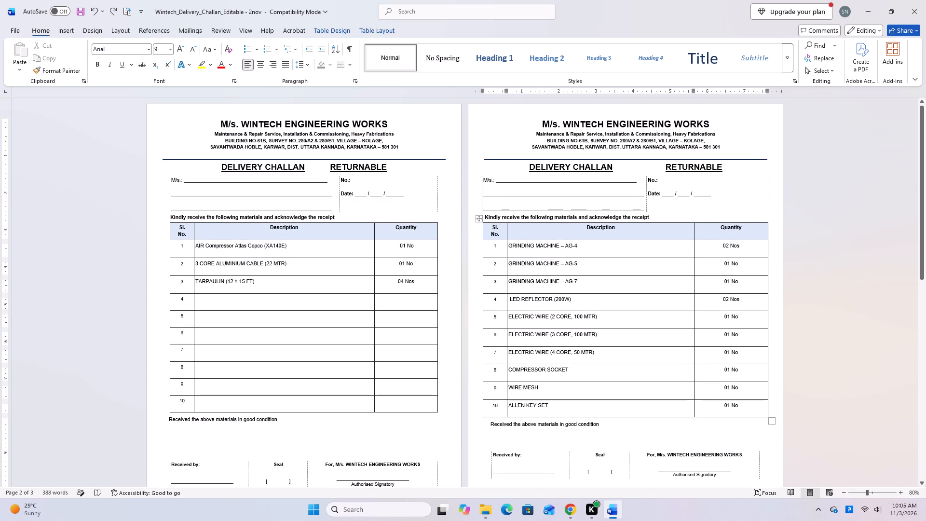
{"action": "left_click_drag", "start_coordinate": [693, 235], "coordinate": [698, 235]}
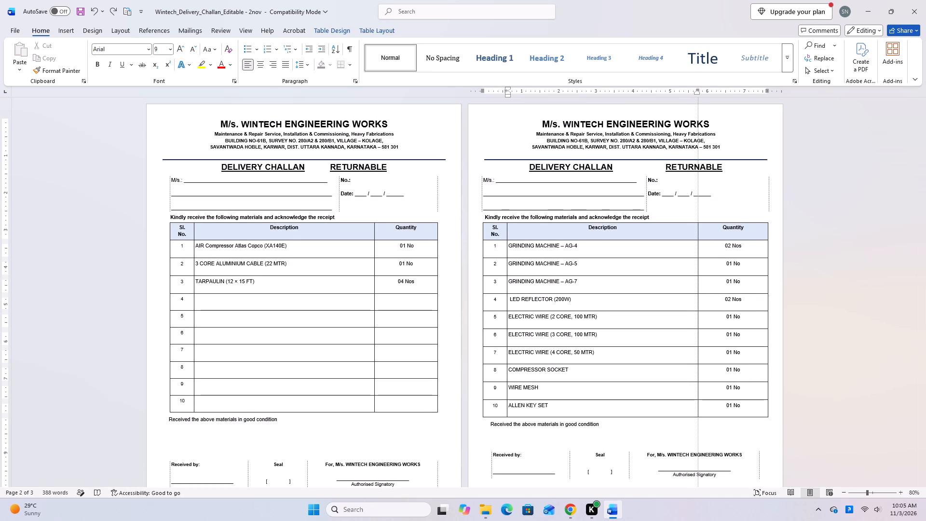
{"action": "left_click_drag", "start_coordinate": [698, 235], "coordinate": [701, 238]}
{"action": "scroll", "coordinate": [801, 249], "scroll_direction": "up", "scroll_amount": 4}
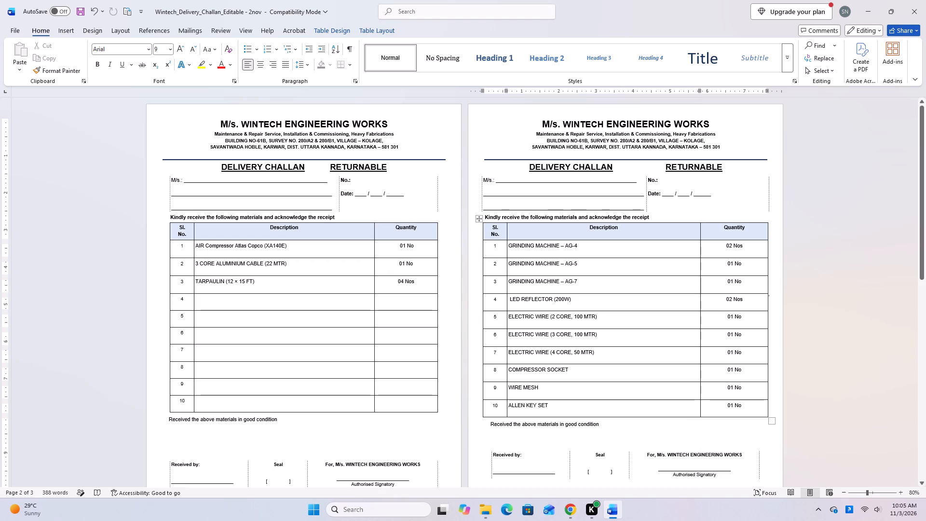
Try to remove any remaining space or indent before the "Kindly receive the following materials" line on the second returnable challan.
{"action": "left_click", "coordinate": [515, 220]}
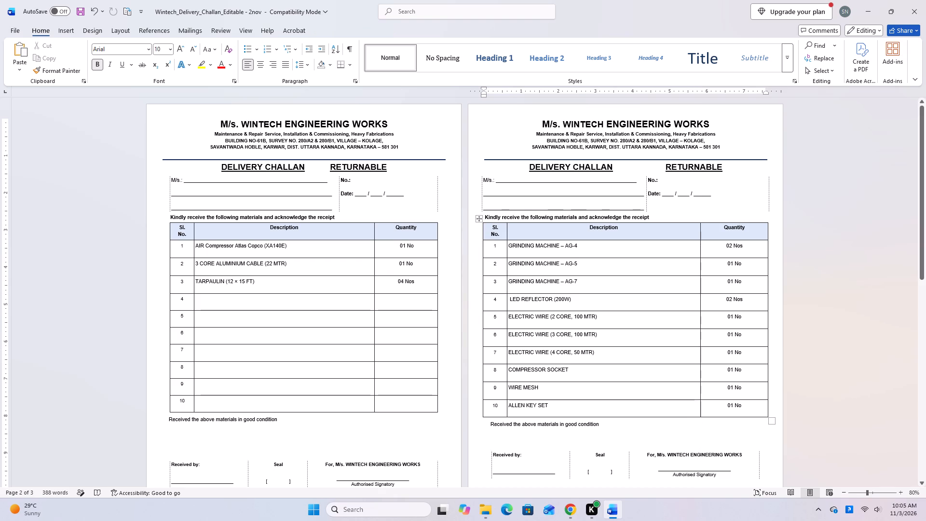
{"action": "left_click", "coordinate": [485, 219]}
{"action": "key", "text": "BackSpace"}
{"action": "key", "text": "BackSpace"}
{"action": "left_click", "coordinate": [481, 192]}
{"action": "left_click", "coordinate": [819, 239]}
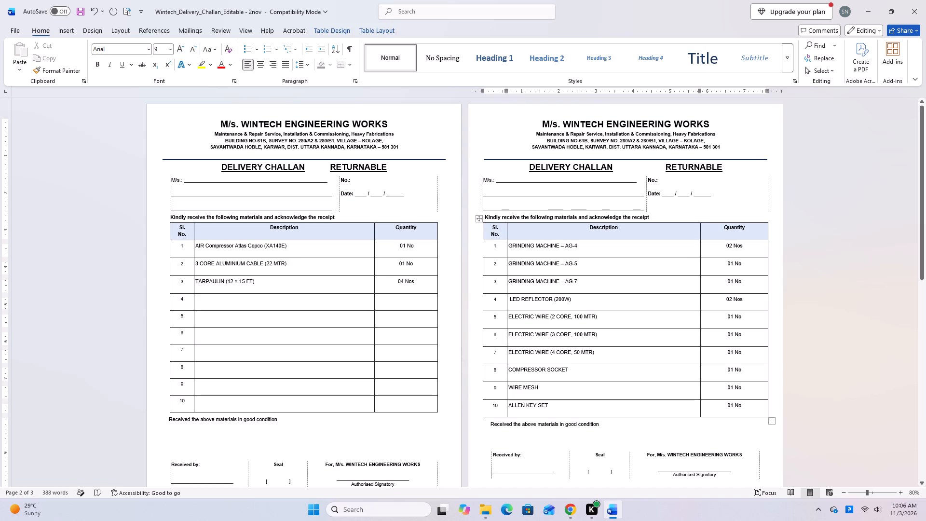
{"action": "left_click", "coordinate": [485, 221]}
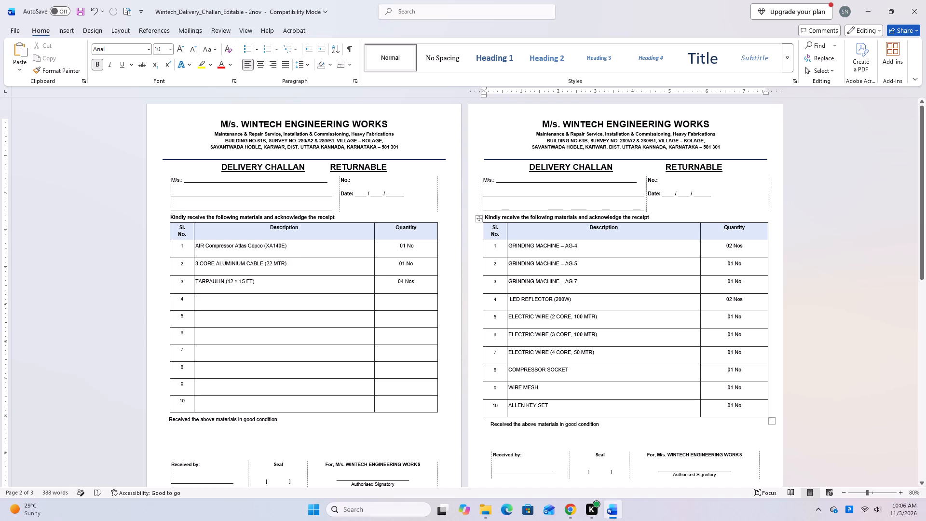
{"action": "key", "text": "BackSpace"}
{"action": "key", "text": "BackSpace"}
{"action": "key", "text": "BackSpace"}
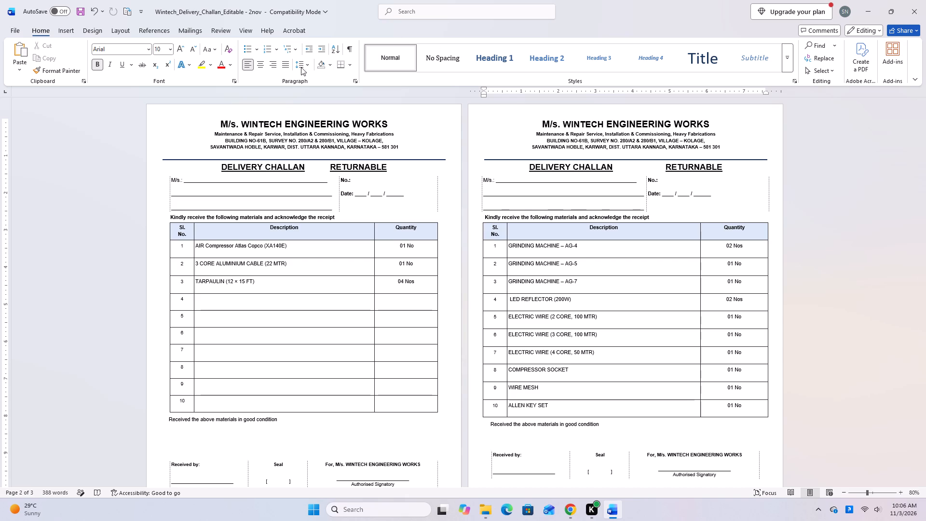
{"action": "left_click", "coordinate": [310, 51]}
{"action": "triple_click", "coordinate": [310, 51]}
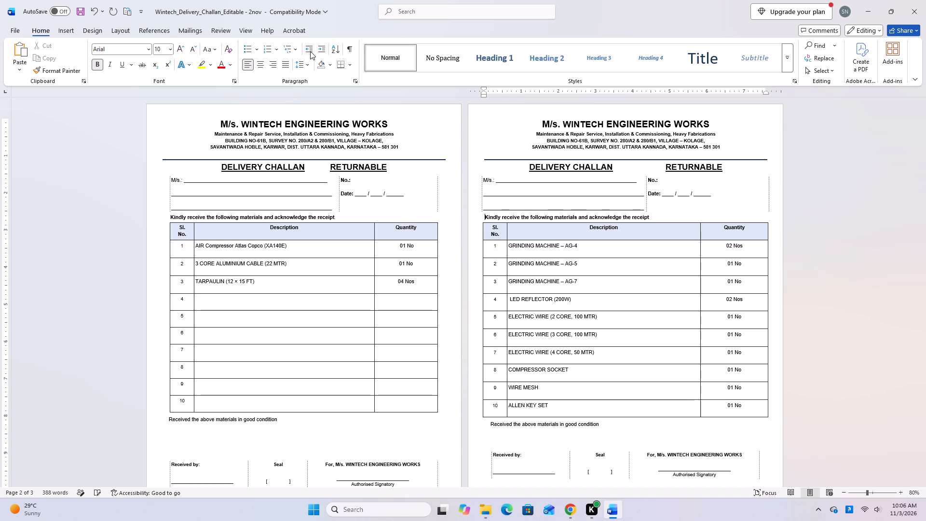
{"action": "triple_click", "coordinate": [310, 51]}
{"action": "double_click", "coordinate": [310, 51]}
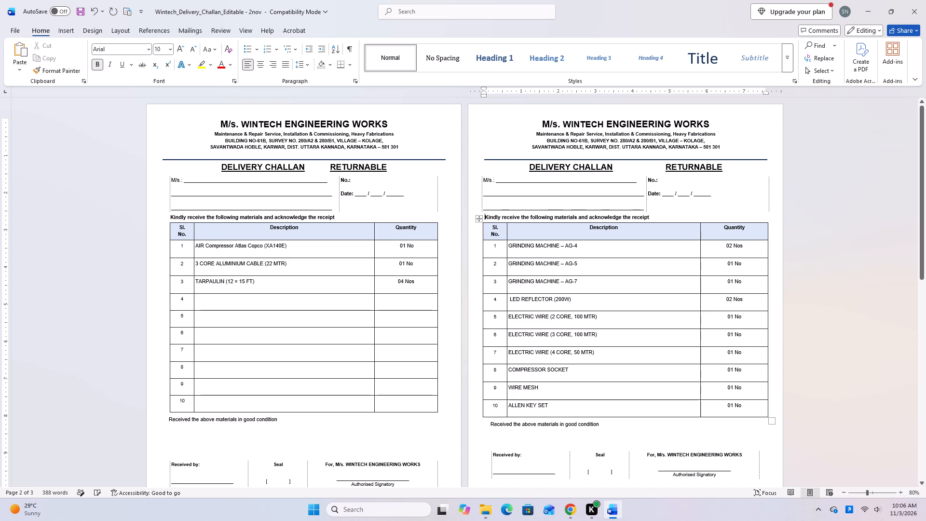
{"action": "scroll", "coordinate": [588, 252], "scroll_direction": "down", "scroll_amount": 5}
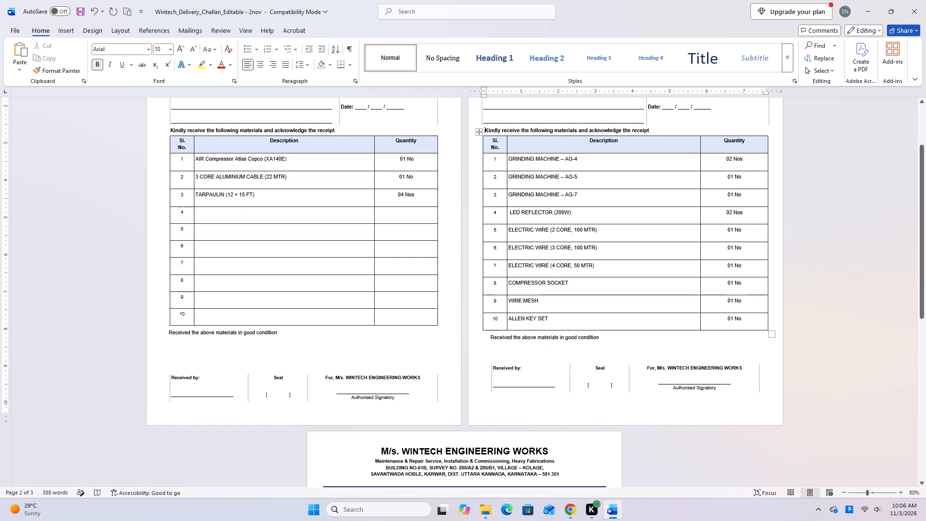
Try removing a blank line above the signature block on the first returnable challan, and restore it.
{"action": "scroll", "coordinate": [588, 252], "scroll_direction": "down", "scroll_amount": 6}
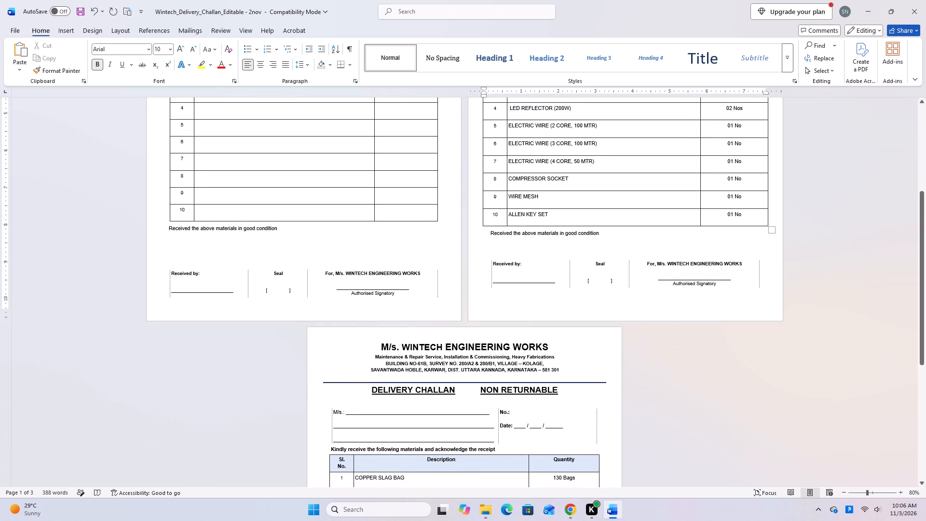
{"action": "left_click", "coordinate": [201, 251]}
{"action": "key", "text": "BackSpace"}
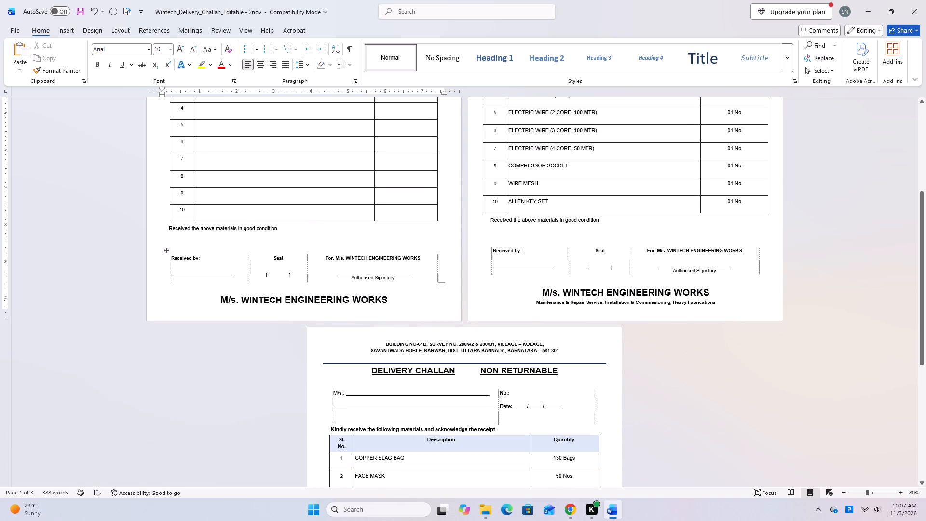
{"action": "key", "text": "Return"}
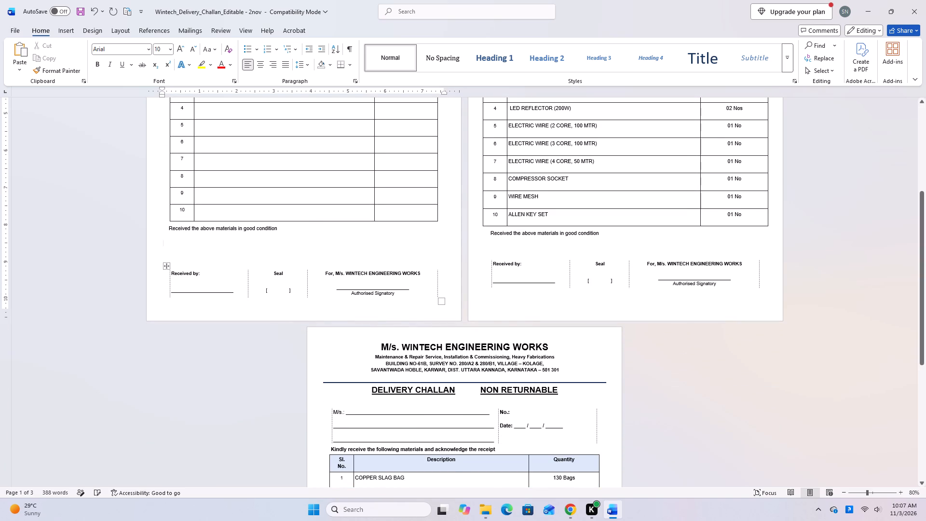
Increase the gap above the signature block on the second returnable challan to two blank lines.
{"action": "scroll", "coordinate": [465, 309], "scroll_direction": "down", "scroll_amount": 5}
{"action": "scroll", "coordinate": [465, 309], "scroll_direction": "up", "scroll_amount": 3}
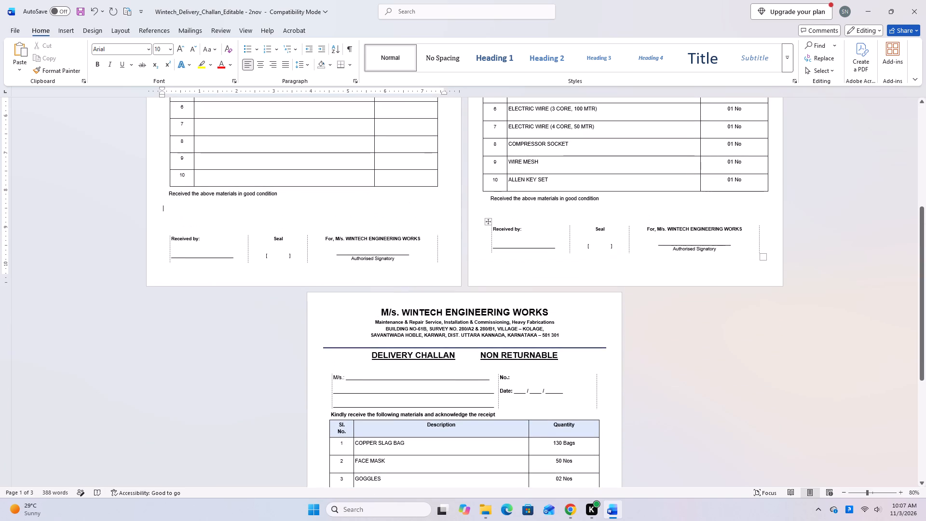
{"action": "left_click", "coordinate": [515, 218]}
{"action": "key", "text": "BackSpace"}
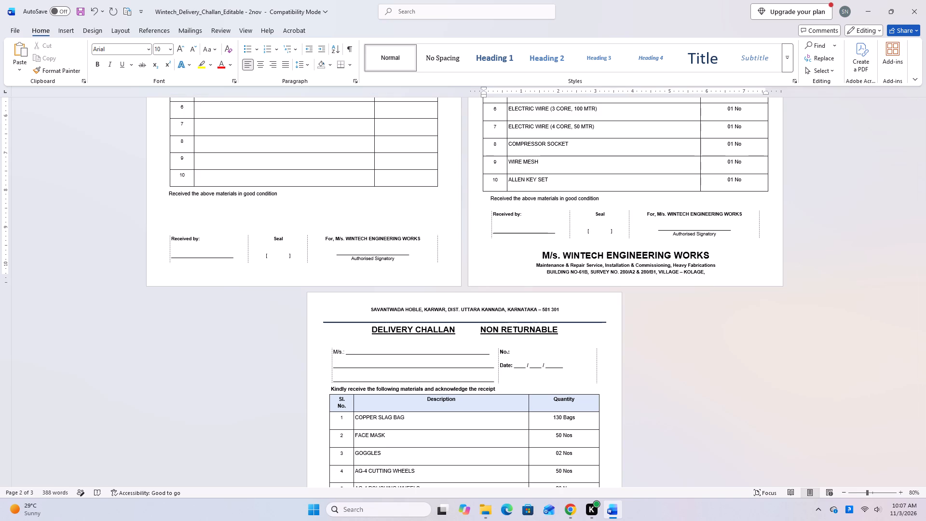
{"action": "key", "text": "Return"}
{"action": "key", "text": "Return"}
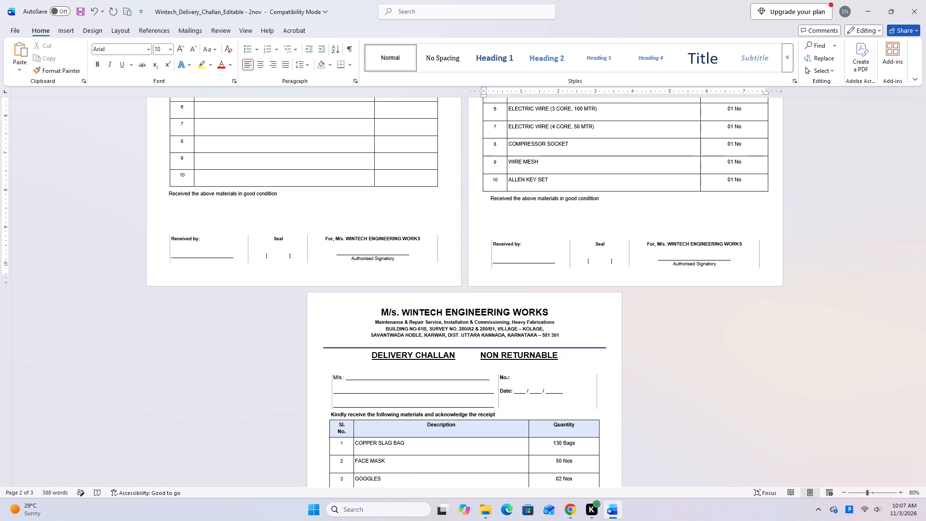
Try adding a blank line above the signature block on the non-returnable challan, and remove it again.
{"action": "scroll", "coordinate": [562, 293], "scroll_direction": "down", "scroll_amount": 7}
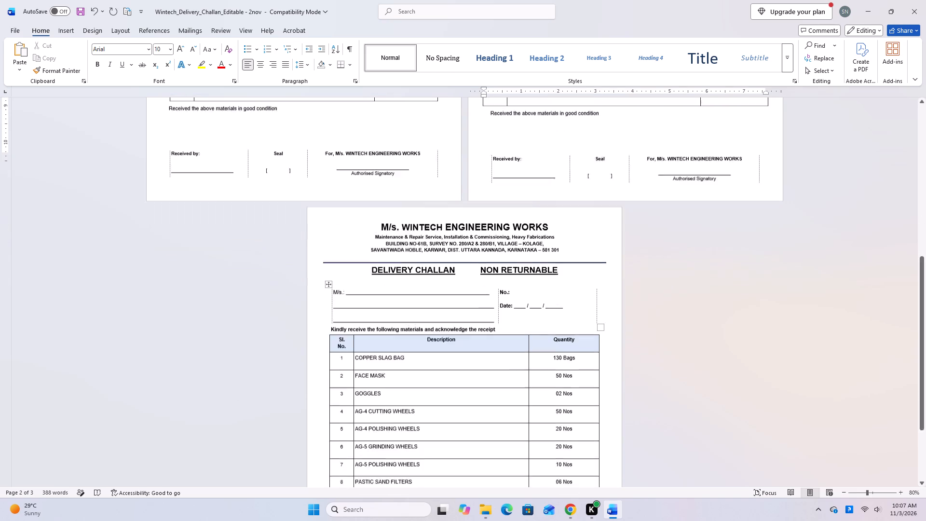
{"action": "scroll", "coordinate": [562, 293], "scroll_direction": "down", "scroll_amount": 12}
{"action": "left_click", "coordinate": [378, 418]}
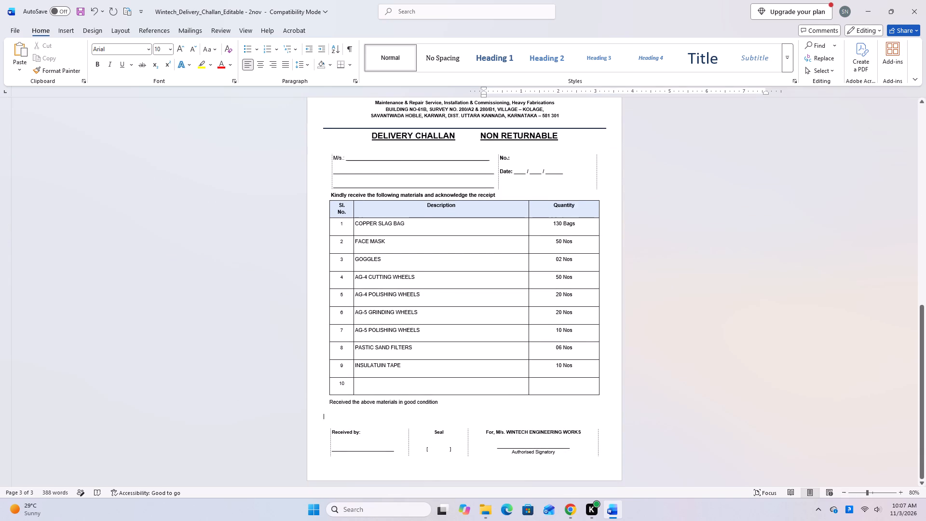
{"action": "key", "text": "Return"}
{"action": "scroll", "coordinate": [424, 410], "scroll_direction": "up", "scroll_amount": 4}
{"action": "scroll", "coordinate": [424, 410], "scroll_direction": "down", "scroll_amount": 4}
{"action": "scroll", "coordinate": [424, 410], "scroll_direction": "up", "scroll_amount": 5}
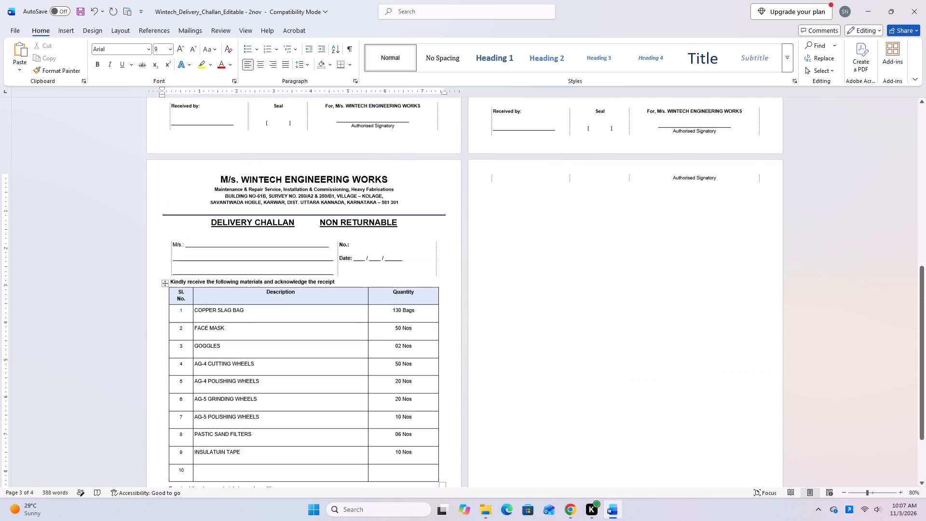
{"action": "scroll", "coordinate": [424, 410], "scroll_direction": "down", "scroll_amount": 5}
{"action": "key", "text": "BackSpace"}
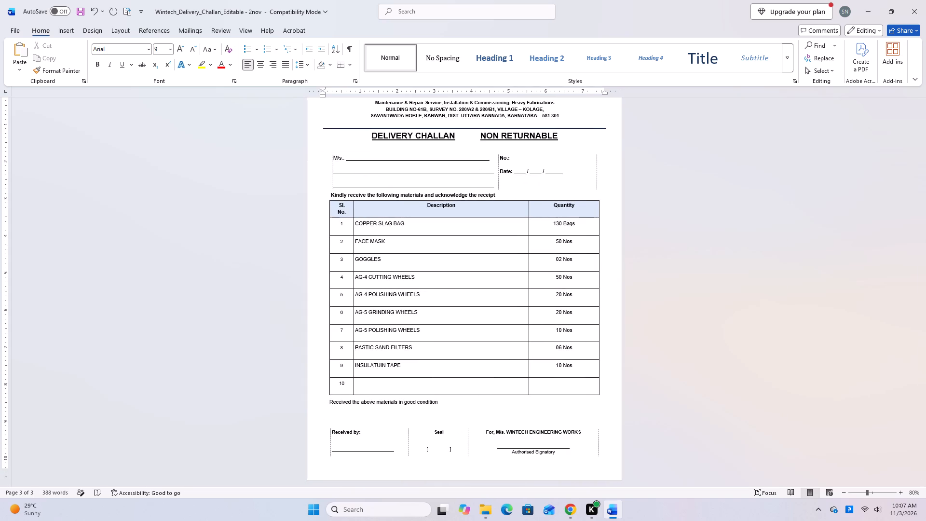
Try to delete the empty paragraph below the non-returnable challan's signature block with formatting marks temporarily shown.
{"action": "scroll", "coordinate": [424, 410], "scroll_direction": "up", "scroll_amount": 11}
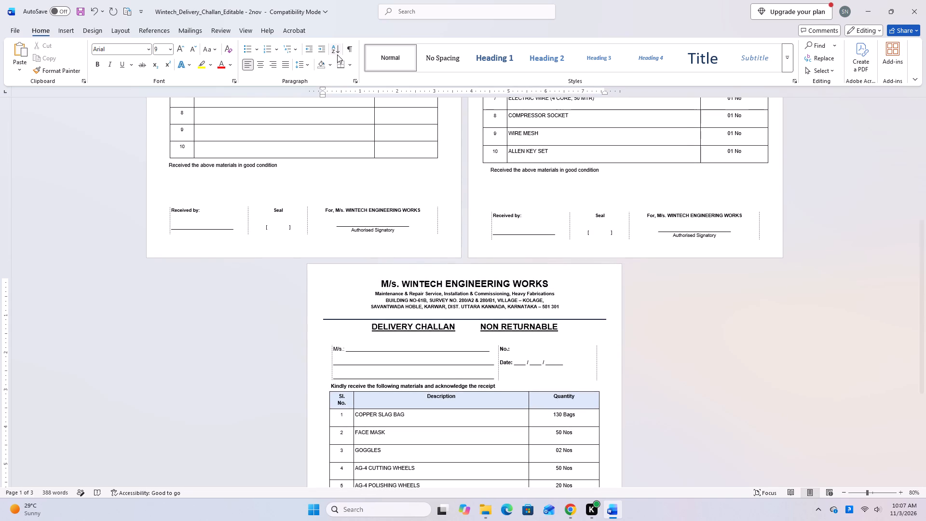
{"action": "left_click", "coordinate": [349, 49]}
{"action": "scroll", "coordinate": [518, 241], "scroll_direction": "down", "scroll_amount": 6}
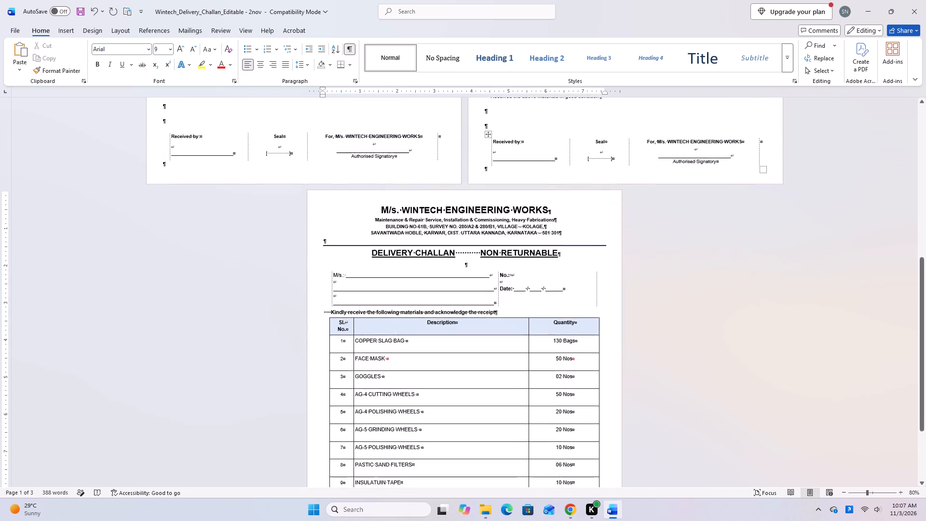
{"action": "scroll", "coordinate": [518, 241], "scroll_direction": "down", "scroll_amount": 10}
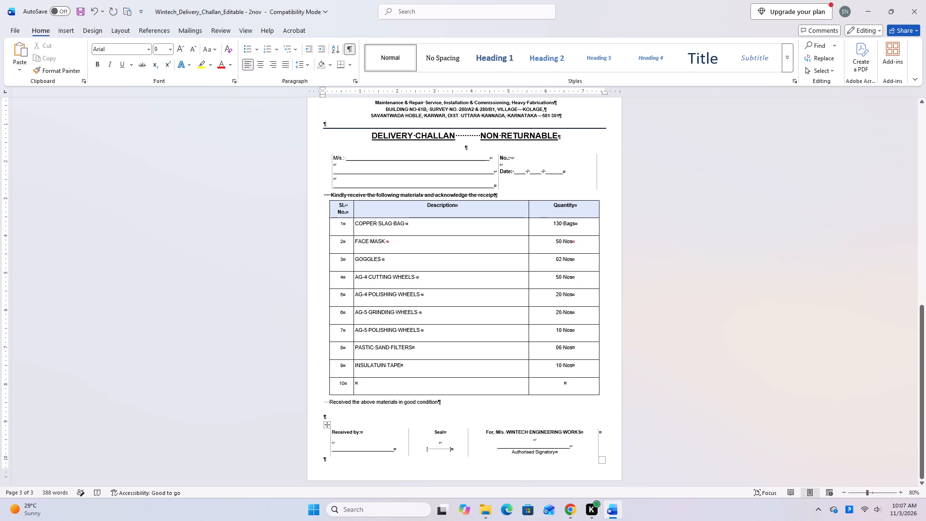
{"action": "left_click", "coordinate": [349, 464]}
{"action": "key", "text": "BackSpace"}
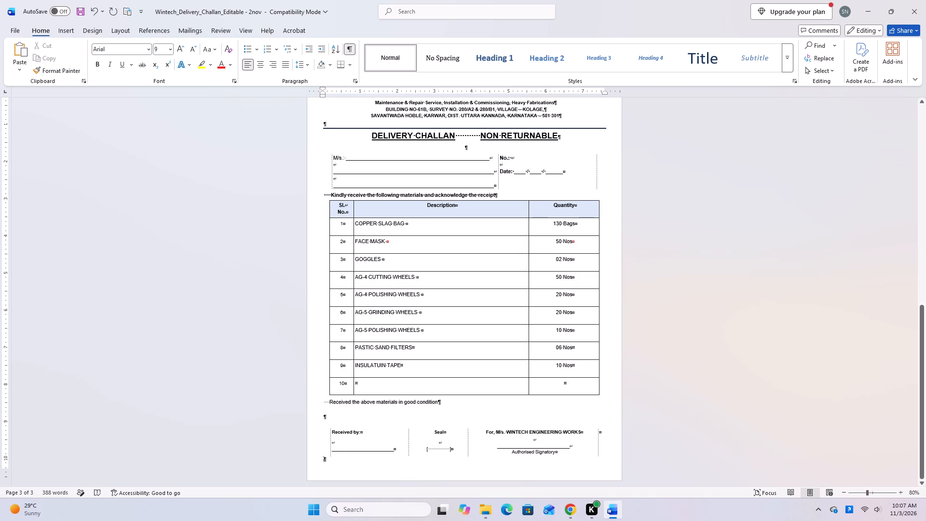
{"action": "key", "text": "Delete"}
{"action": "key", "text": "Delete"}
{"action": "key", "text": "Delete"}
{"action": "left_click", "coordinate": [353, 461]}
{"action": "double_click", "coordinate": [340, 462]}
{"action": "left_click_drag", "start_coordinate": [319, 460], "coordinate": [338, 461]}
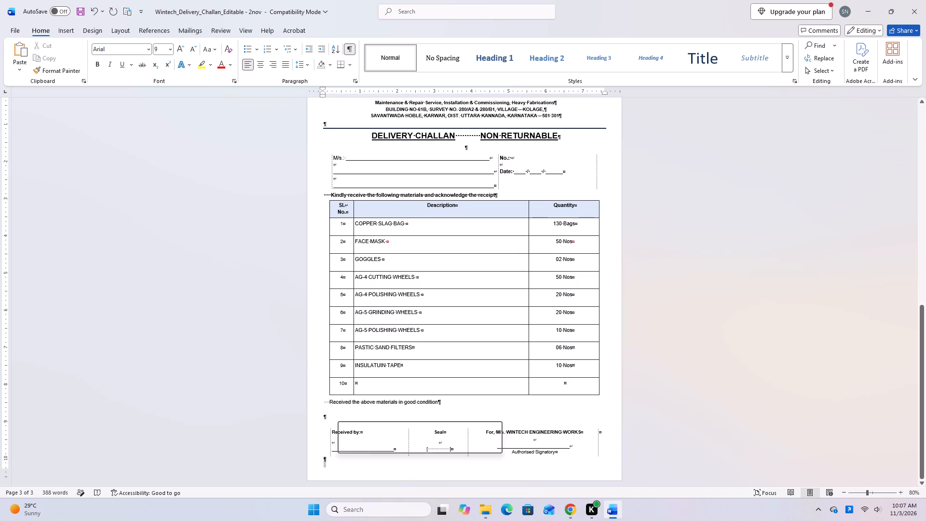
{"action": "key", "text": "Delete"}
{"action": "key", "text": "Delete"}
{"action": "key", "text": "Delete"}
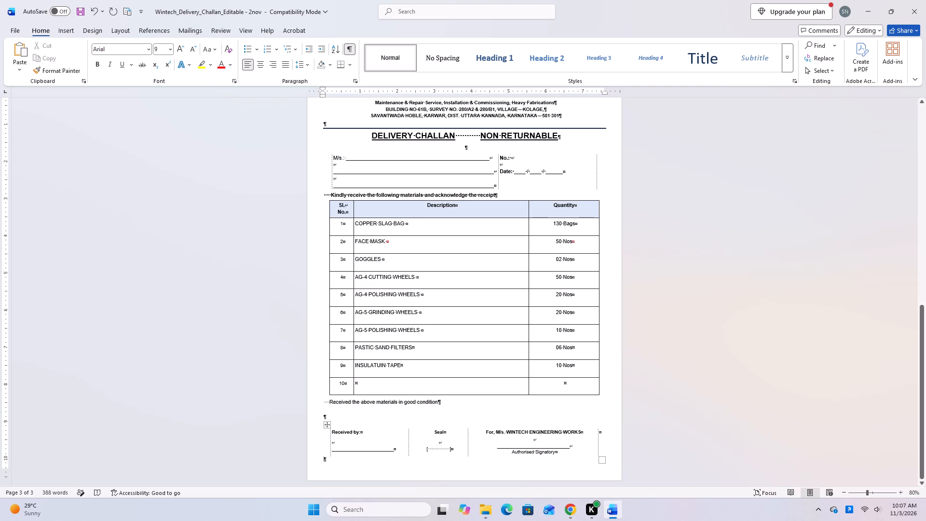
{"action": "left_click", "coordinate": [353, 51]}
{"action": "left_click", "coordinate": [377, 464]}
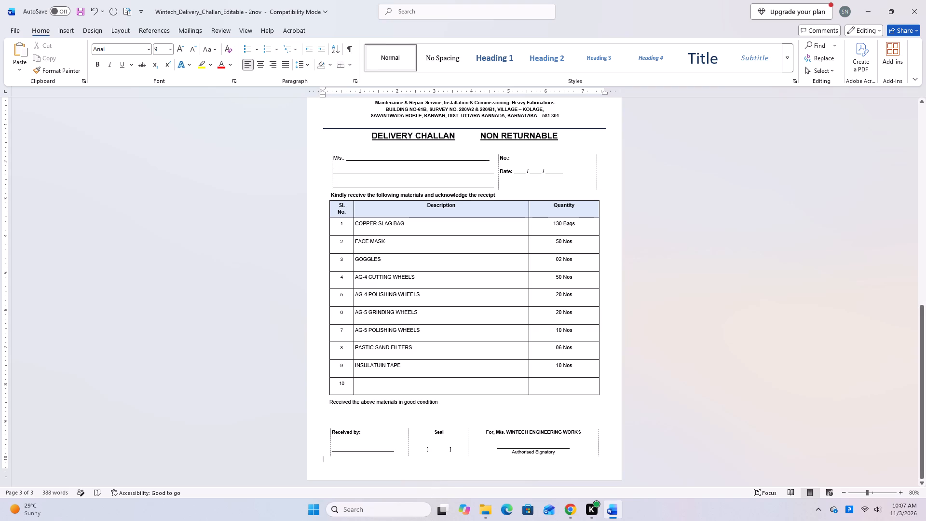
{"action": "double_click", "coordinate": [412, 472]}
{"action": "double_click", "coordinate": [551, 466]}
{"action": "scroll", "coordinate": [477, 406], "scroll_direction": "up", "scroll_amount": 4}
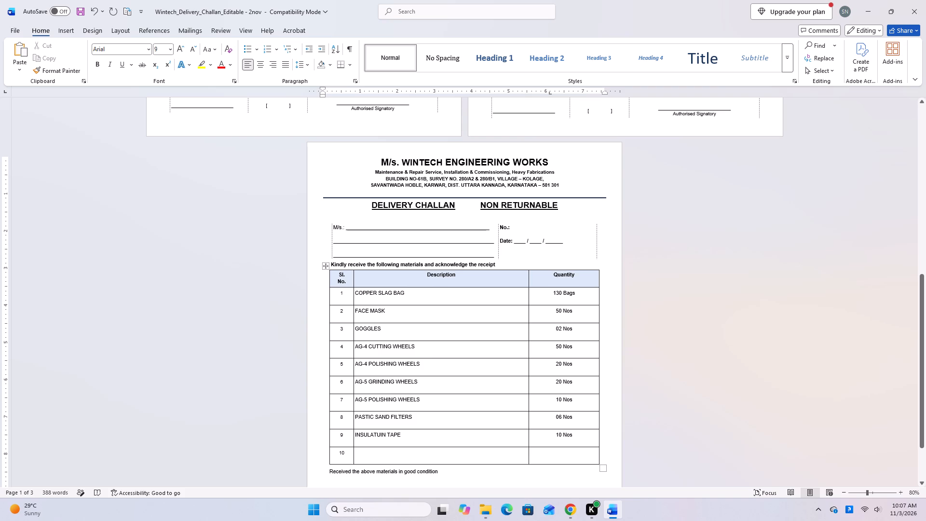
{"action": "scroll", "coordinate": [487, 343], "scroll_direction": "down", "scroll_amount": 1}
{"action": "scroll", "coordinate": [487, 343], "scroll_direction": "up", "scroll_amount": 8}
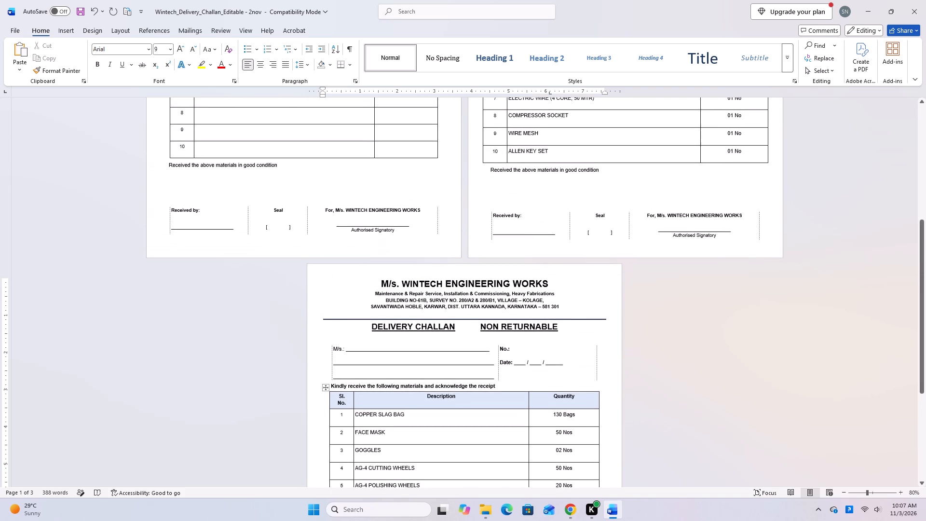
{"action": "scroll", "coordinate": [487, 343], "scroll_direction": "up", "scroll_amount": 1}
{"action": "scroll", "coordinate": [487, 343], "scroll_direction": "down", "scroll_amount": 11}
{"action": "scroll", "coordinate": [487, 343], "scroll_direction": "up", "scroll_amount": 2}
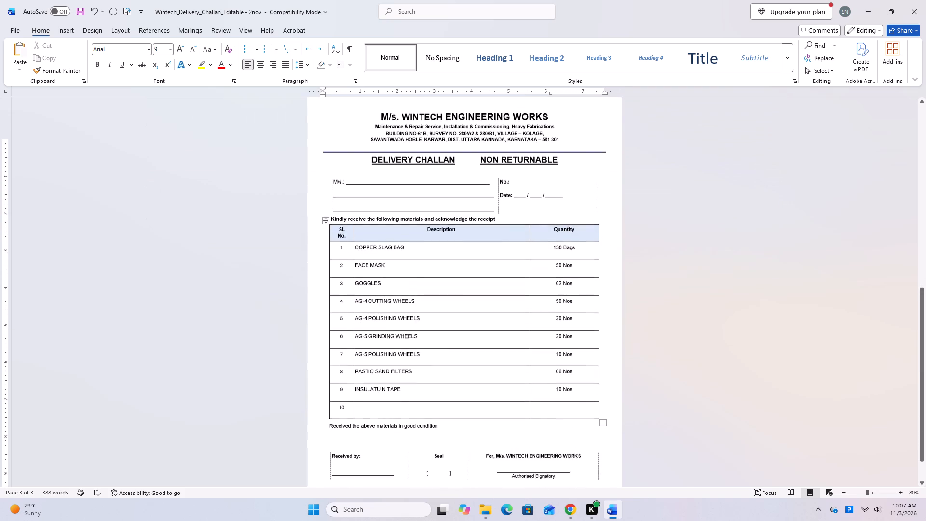
Remove the leading spaces before the "Received the above materials in good condition" line on the second returnable challan.
{"action": "scroll", "coordinate": [487, 343], "scroll_direction": "up", "scroll_amount": 10}
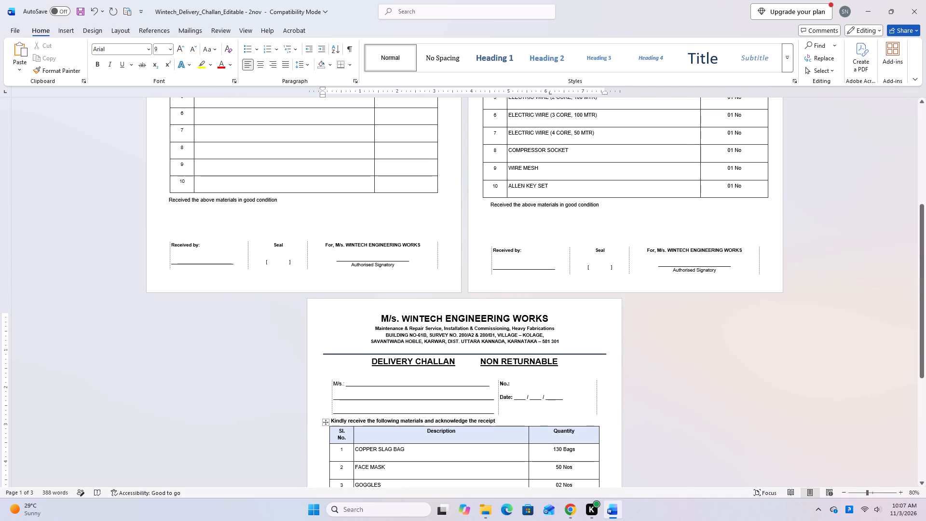
{"action": "left_click_drag", "start_coordinate": [490, 204], "coordinate": [490, 215]}
{"action": "key", "text": "BackSpace"}
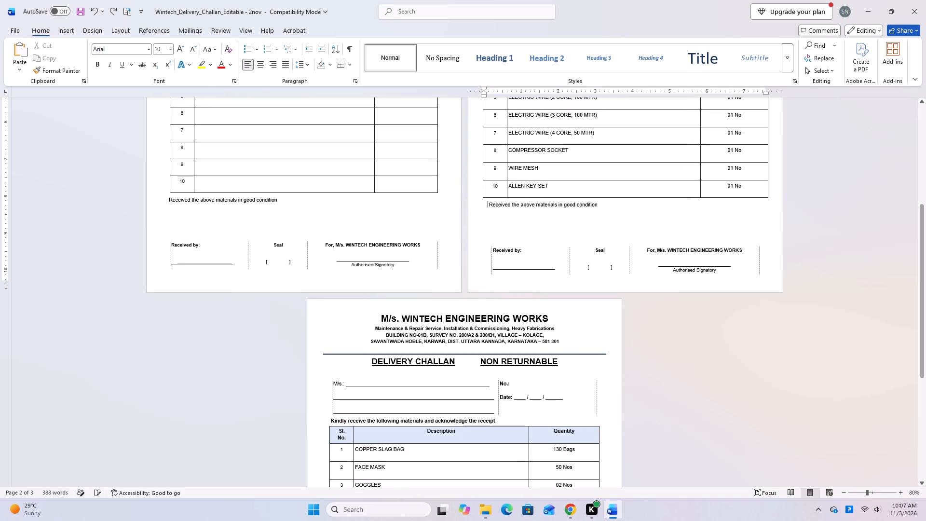
{"action": "key", "text": "equal"}
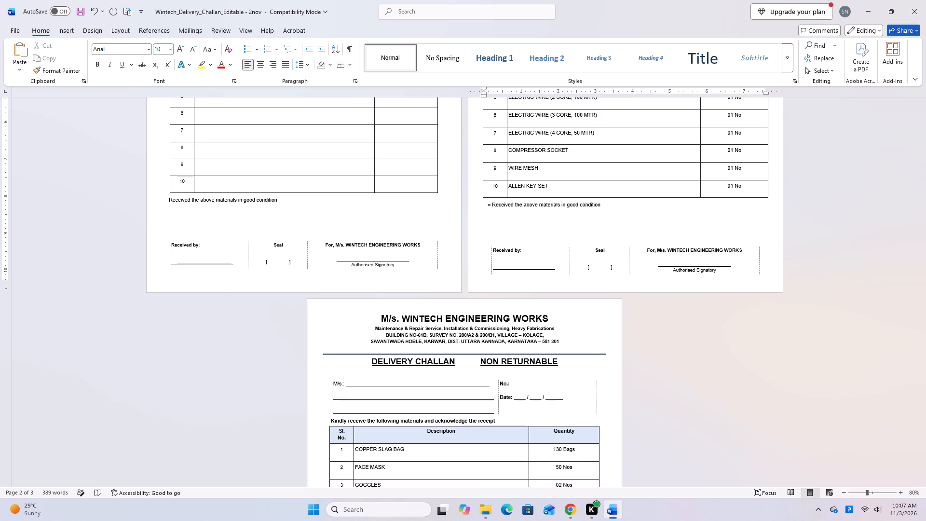
{"action": "key", "text": "BackSpace"}
{"action": "key", "text": "BackSpace"}
{"action": "key", "text": "BackSpace"}
{"action": "key", "text": "BackSpace"}
{"action": "key", "text": "BackSpace"}
{"action": "key", "text": "BackSpace"}
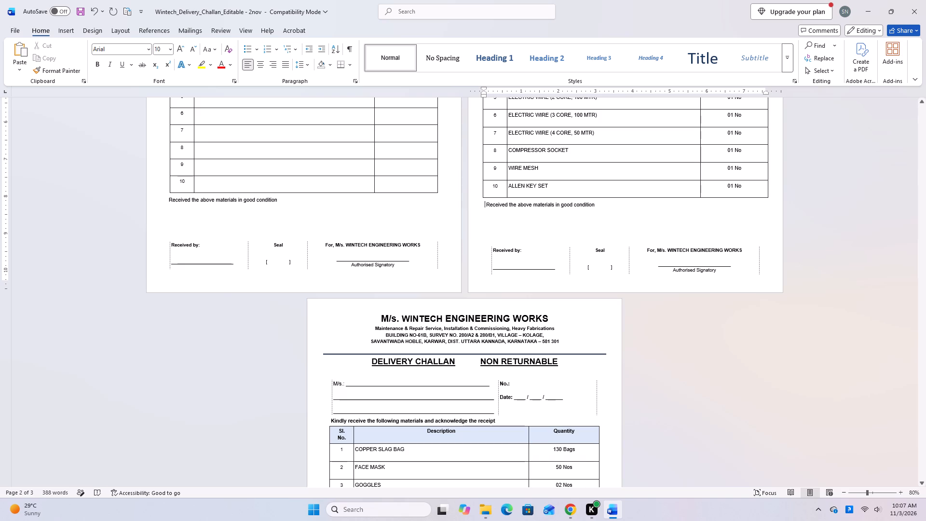
{"action": "key", "text": "Delete"}
{"action": "key", "text": "Delete"}
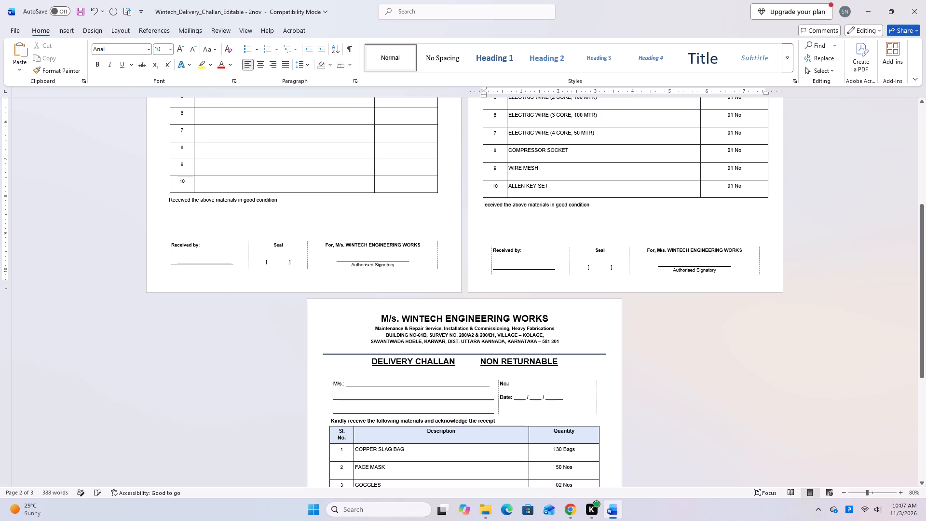
{"action": "key", "text": "ctrl+z"}
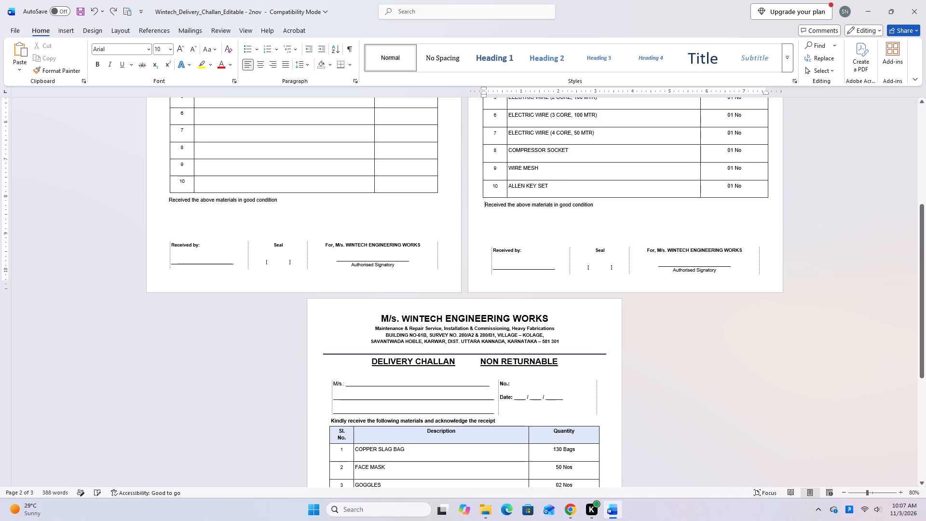
{"action": "triple_click", "coordinate": [310, 51]}
{"action": "left_click", "coordinate": [310, 51]}
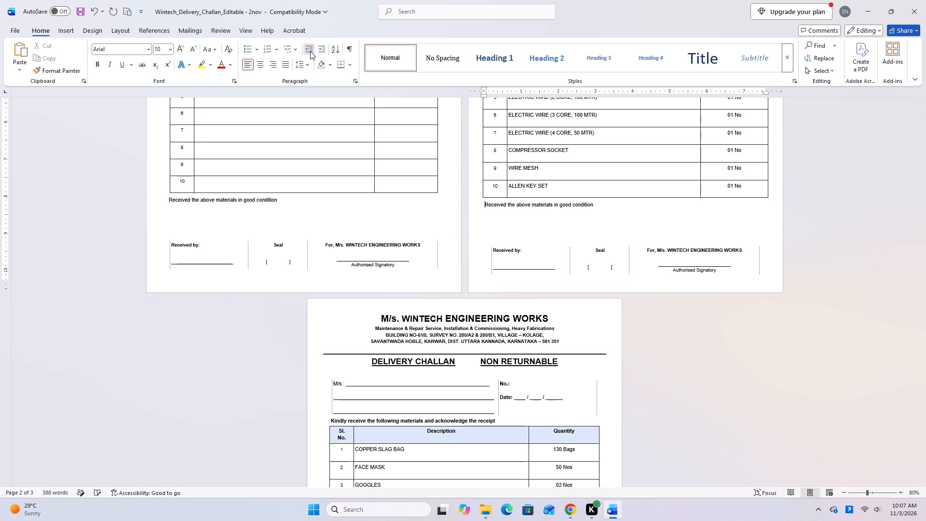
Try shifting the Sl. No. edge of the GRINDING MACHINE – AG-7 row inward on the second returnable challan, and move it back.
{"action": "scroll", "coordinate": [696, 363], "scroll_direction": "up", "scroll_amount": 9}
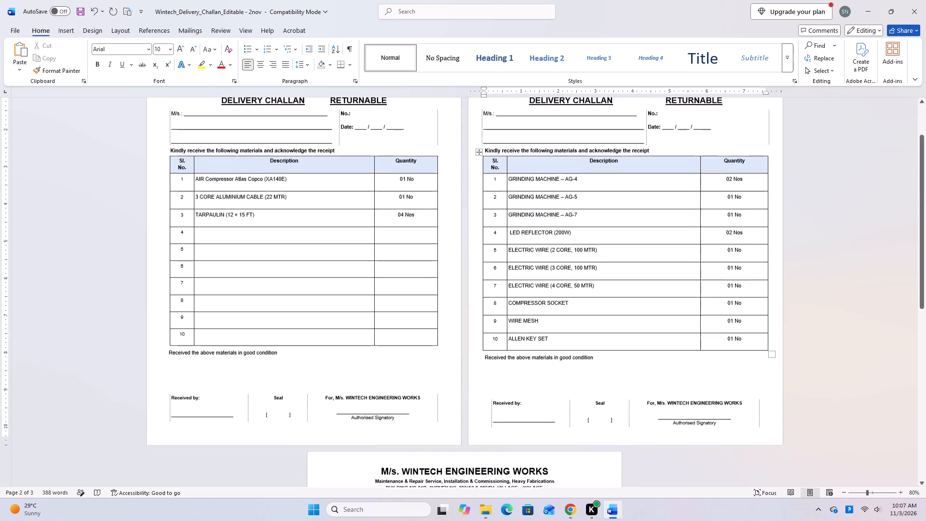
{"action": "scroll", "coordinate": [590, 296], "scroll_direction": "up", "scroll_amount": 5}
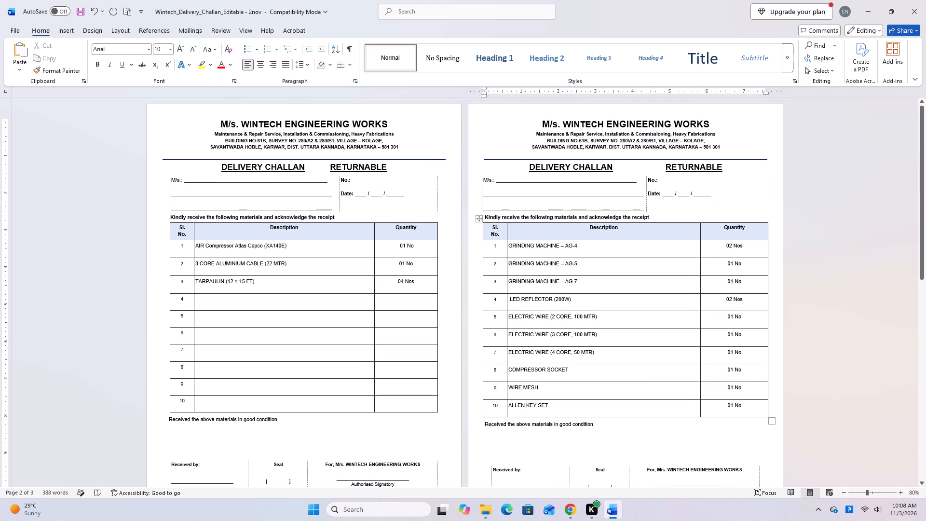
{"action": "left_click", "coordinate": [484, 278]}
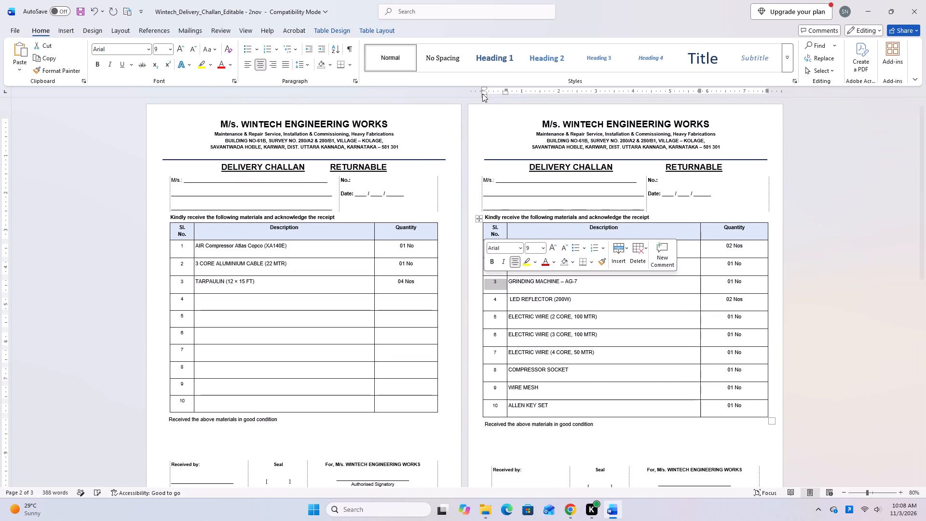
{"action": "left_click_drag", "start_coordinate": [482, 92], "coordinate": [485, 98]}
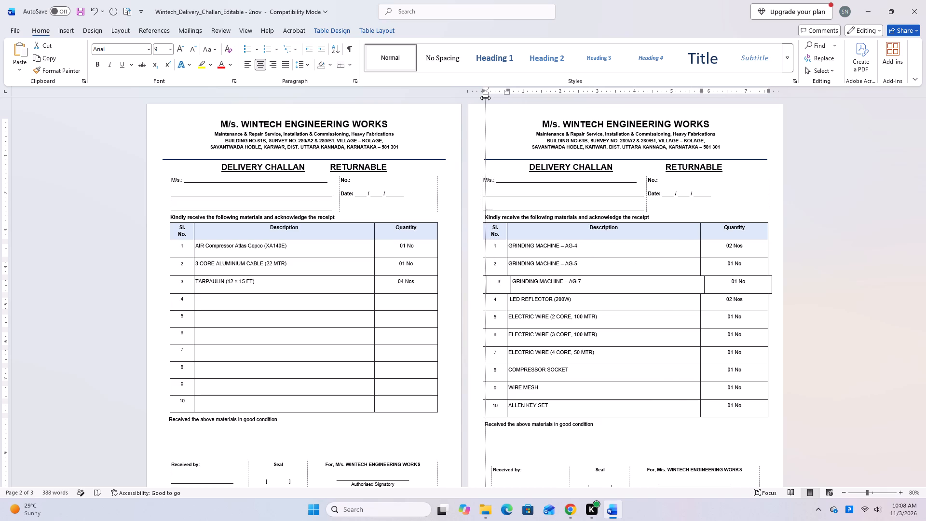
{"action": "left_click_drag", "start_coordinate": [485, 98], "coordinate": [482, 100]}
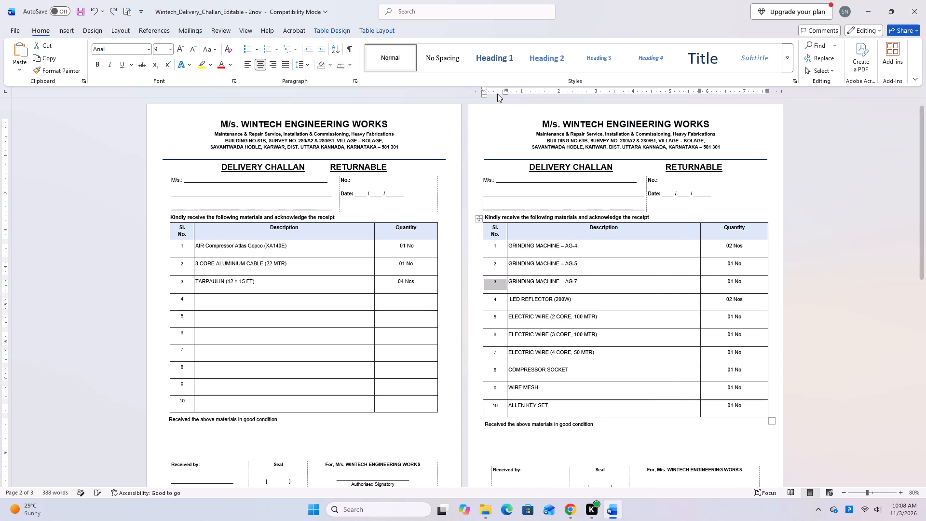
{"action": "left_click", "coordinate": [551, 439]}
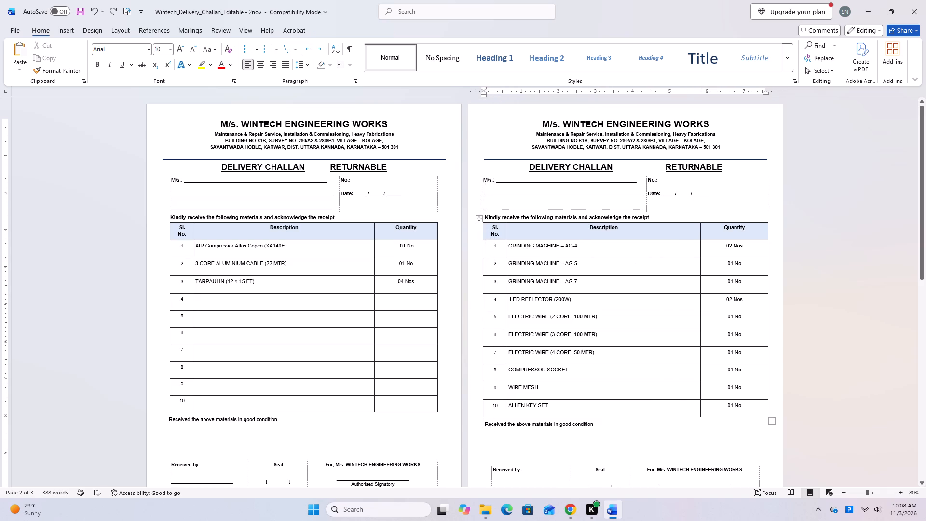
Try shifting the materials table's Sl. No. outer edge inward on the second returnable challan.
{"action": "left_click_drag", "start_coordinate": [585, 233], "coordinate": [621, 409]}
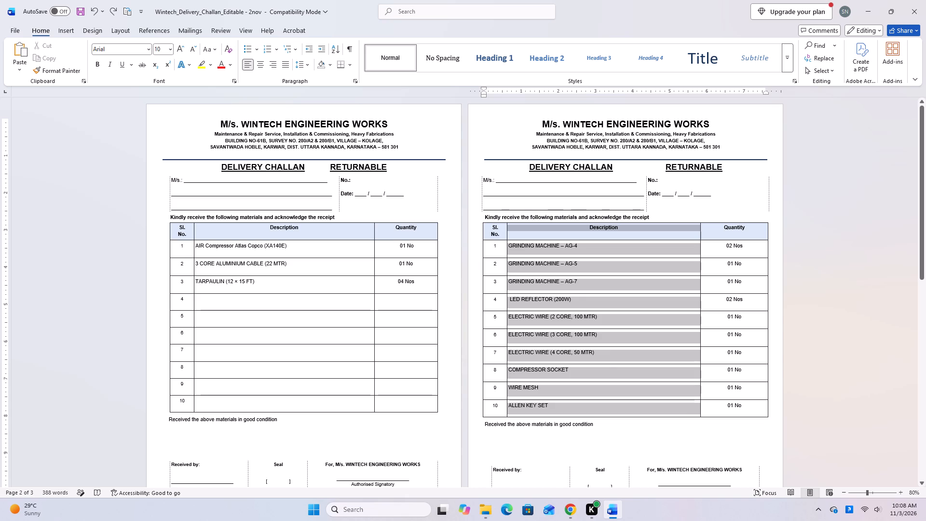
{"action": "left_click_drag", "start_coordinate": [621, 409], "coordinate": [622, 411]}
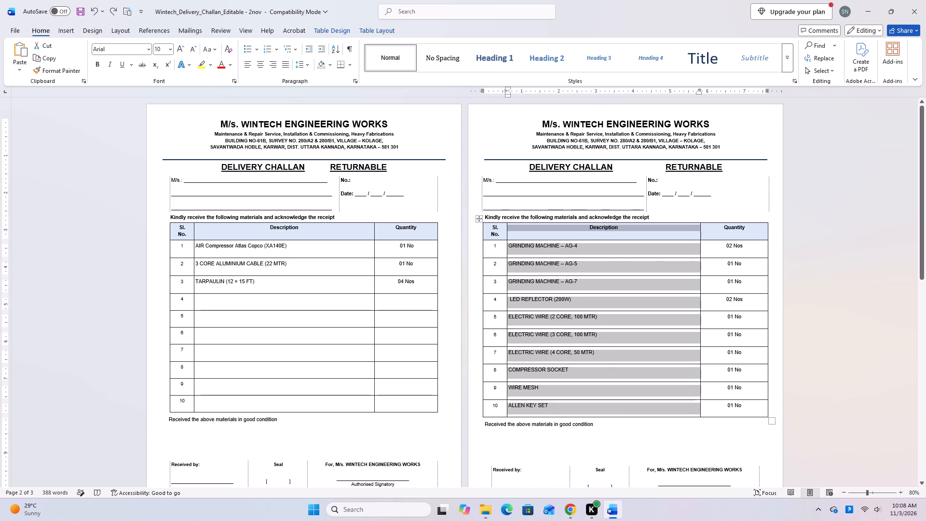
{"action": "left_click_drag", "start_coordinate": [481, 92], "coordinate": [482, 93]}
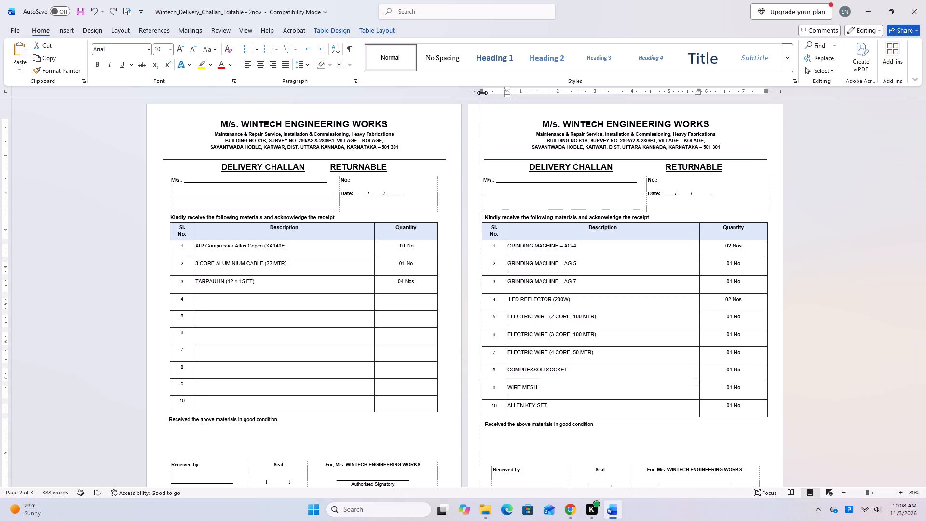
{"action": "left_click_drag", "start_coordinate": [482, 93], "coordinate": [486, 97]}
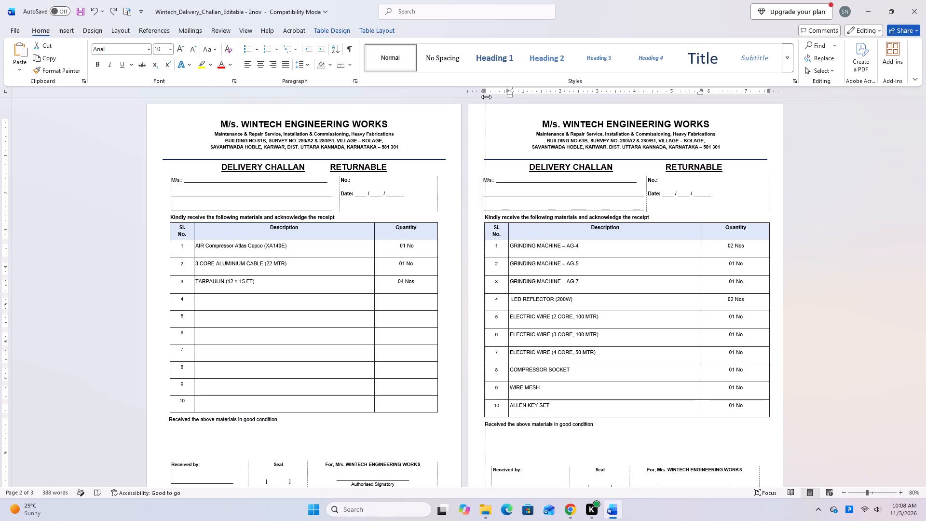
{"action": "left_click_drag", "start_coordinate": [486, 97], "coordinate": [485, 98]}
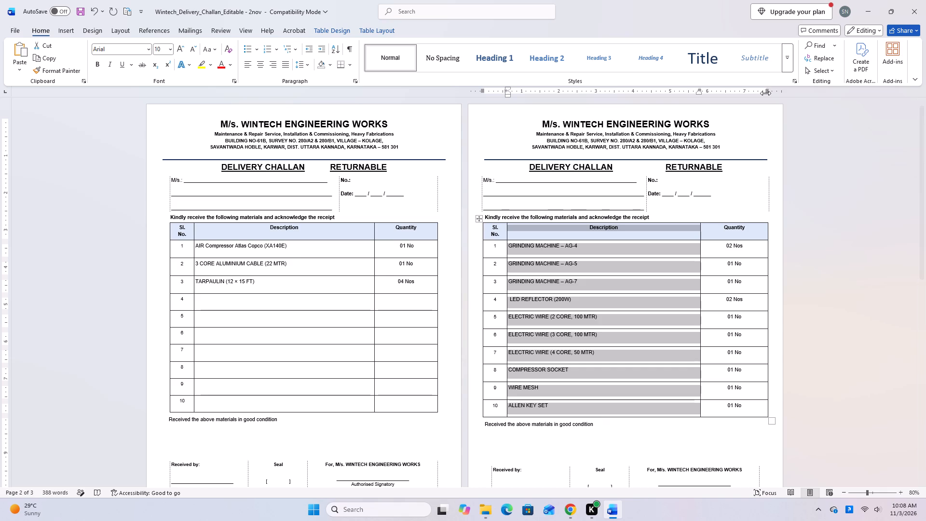
Narrow the materials table on the second returnable challan to about the first challan's table width, reducing the Description column and adjusting the Quantity column's outer edge.
{"action": "left_click_drag", "start_coordinate": [765, 93], "coordinate": [759, 96]}
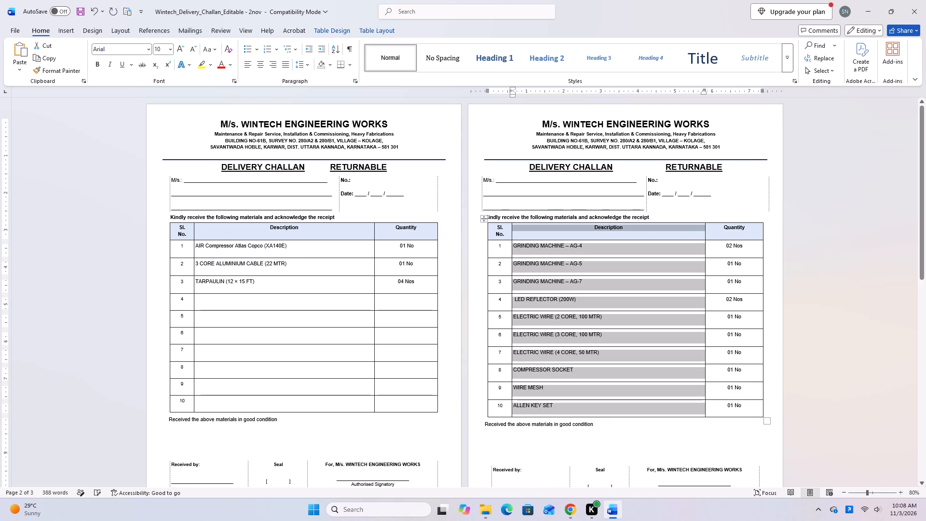
{"action": "left_click", "coordinate": [823, 268]}
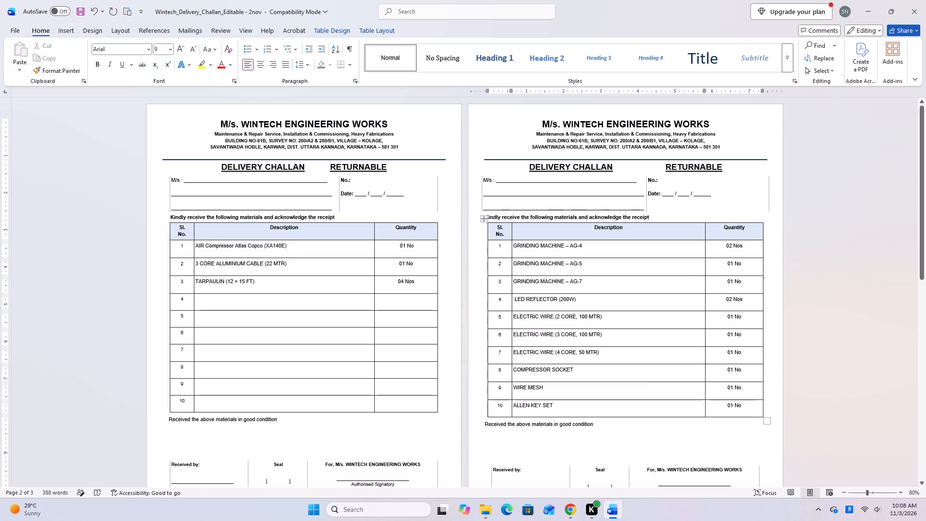
{"action": "left_click_drag", "start_coordinate": [703, 88], "coordinate": [700, 91]}
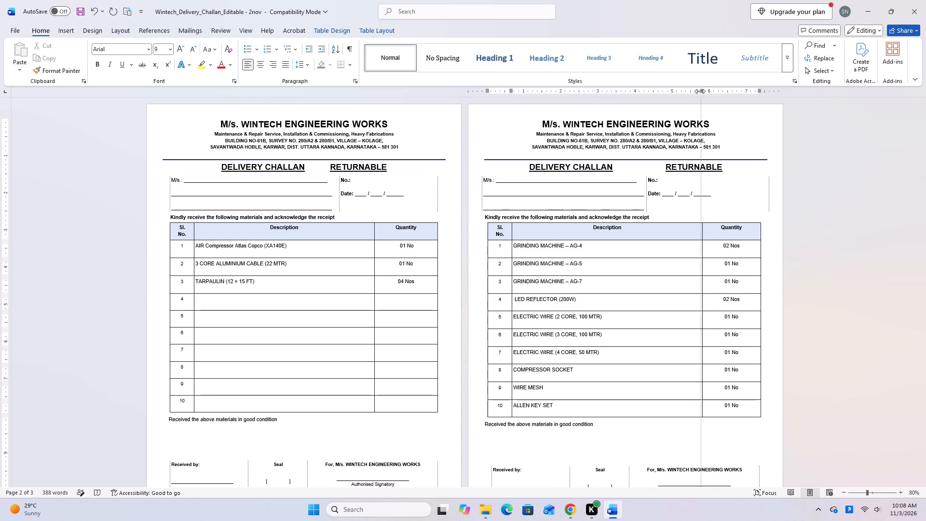
{"action": "left_click_drag", "start_coordinate": [700, 91], "coordinate": [696, 93]}
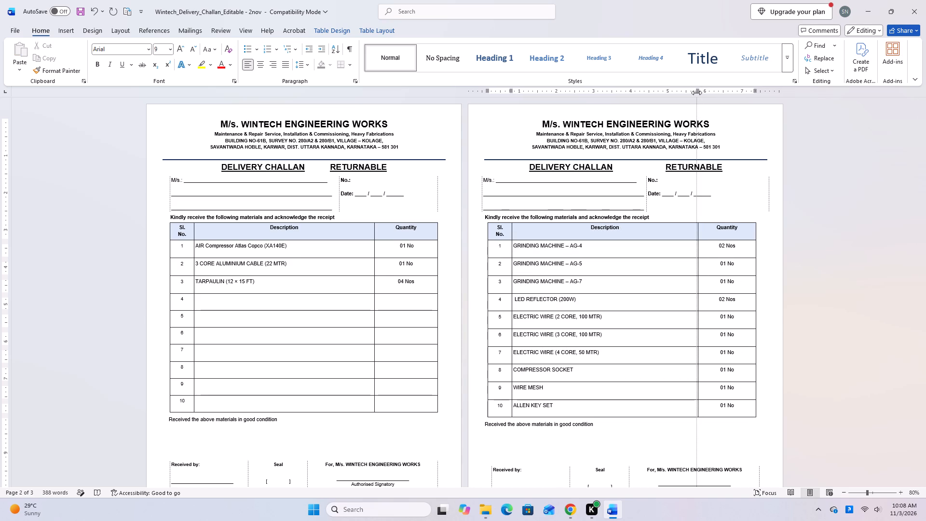
{"action": "left_click_drag", "start_coordinate": [696, 93], "coordinate": [693, 96]}
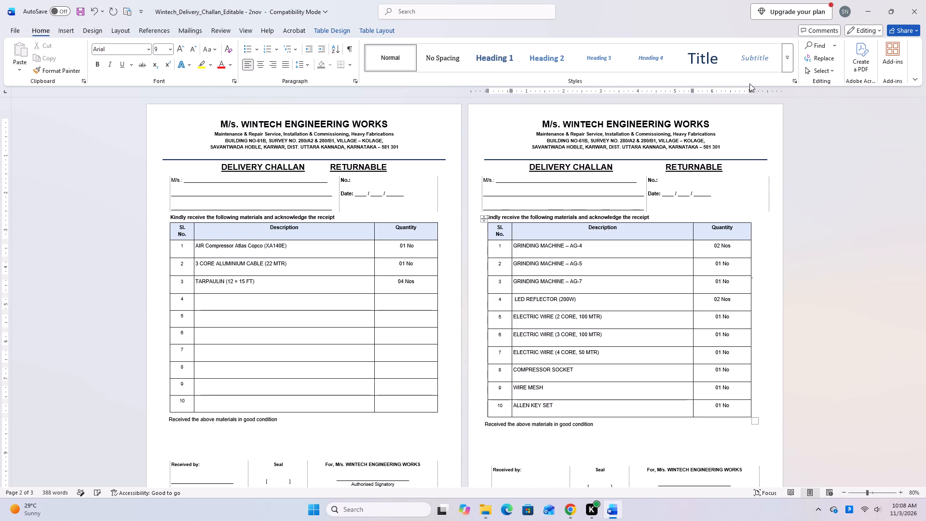
{"action": "left_click_drag", "start_coordinate": [749, 90], "coordinate": [754, 93]}
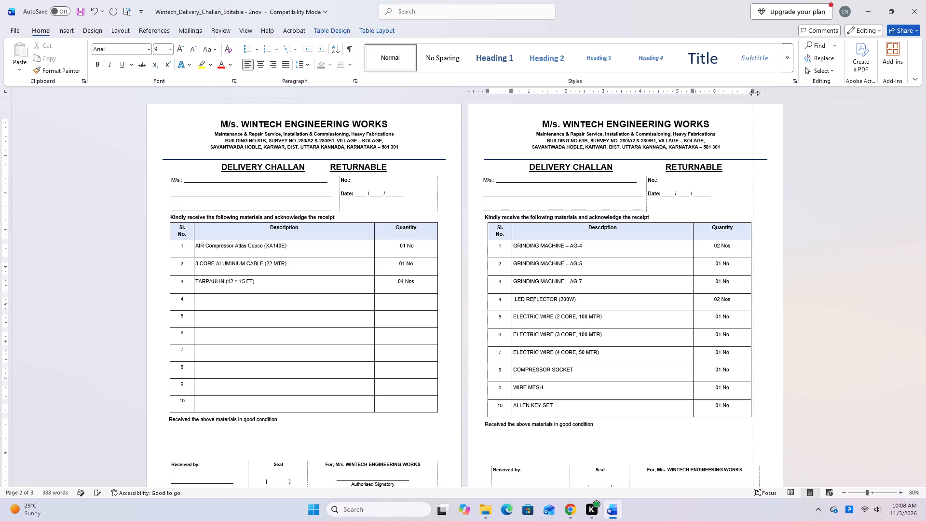
{"action": "left_click_drag", "start_coordinate": [754, 93], "coordinate": [757, 96]}
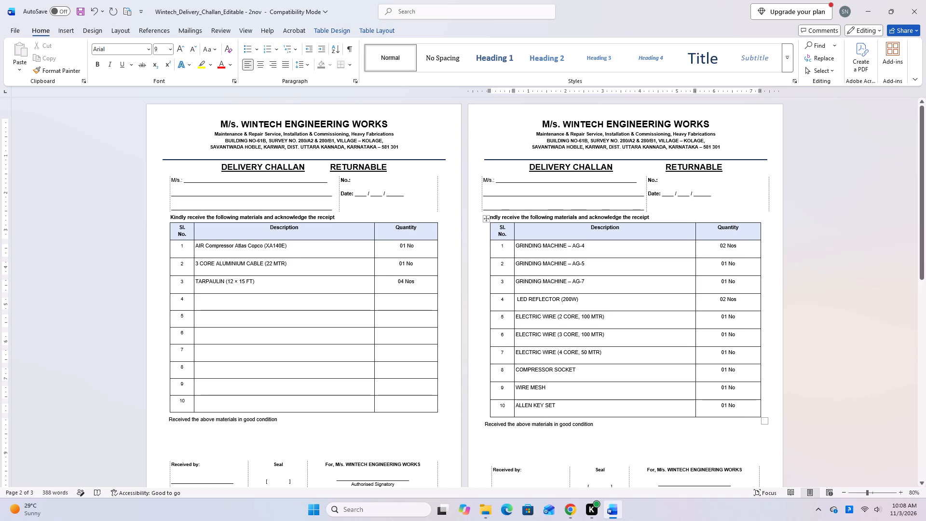
Compare the leading spaces and empty paragraphs across the three challan pages with formatting marks temporarily shown.
{"action": "left_click", "coordinate": [352, 47]}
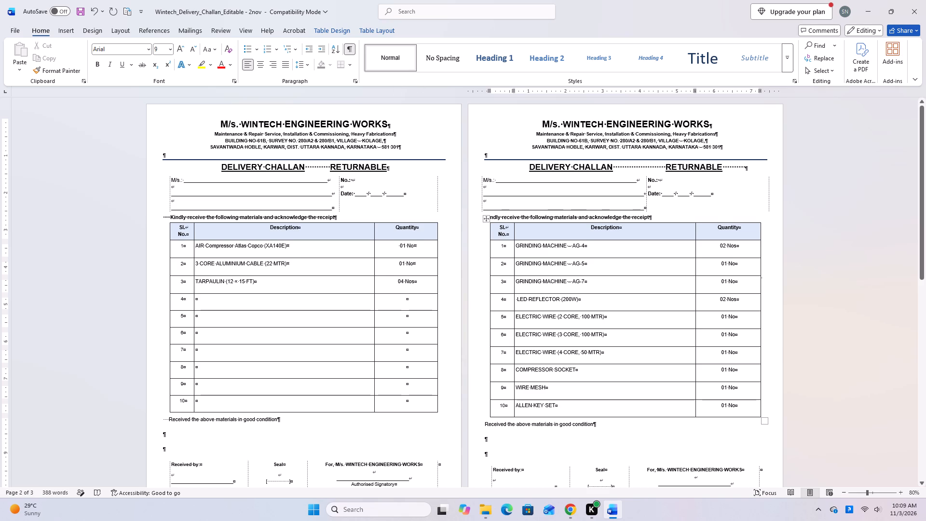
{"action": "scroll", "coordinate": [613, 398], "scroll_direction": "down", "scroll_amount": 20}
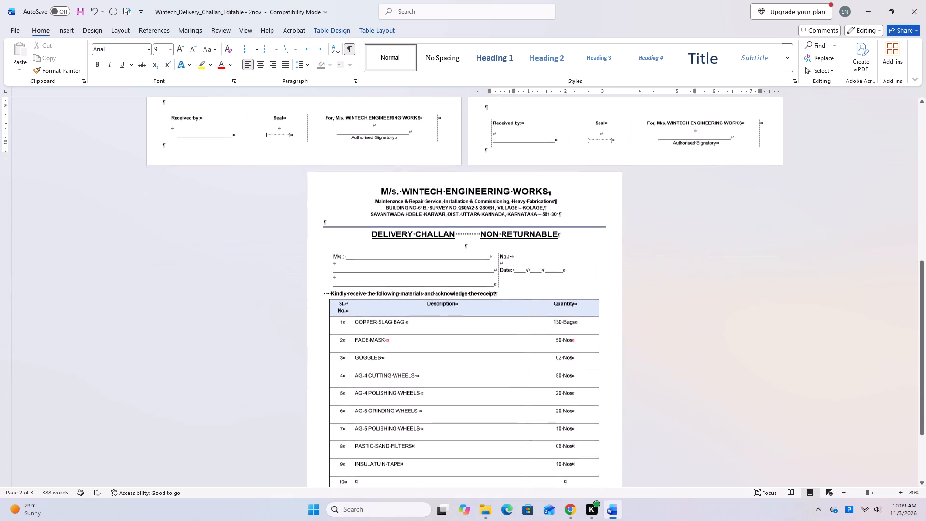
{"action": "scroll", "coordinate": [613, 394], "scroll_direction": "down", "scroll_amount": 6}
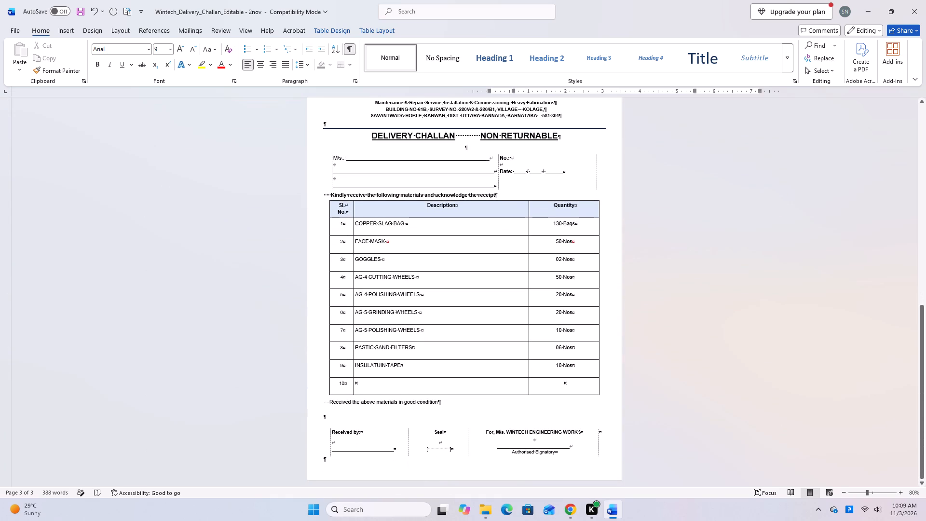
{"action": "scroll", "coordinate": [613, 394], "scroll_direction": "up", "scroll_amount": 8}
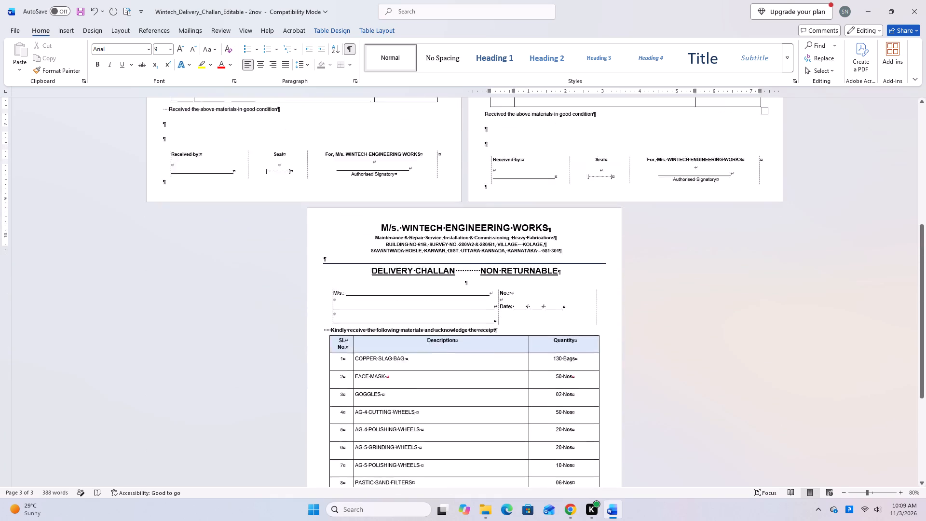
{"action": "scroll", "coordinate": [613, 394], "scroll_direction": "up", "scroll_amount": 20}
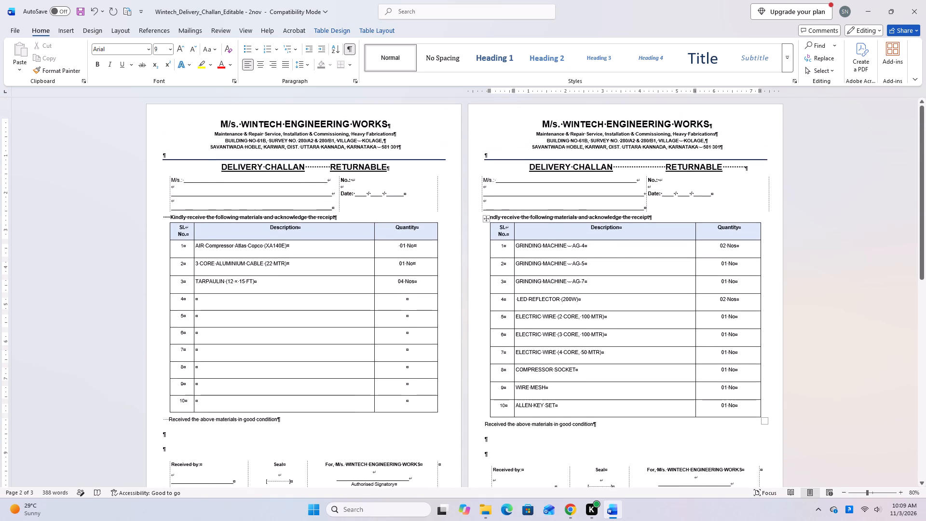
{"action": "left_click", "coordinate": [351, 53]}
{"action": "left_click", "coordinate": [854, 274]}
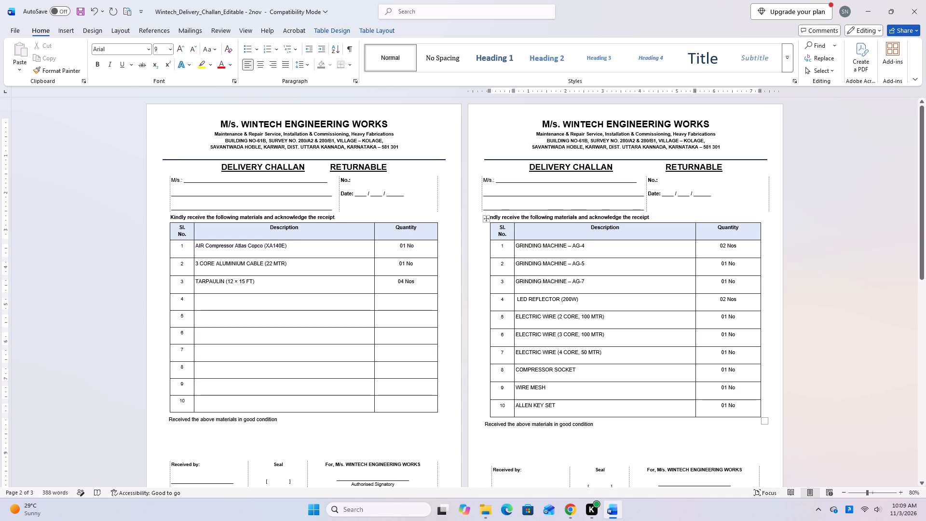
Indent the "Received the above materials in good condition" line on the second returnable challan with three leading spaces.
{"action": "left_click", "coordinate": [683, 276]}
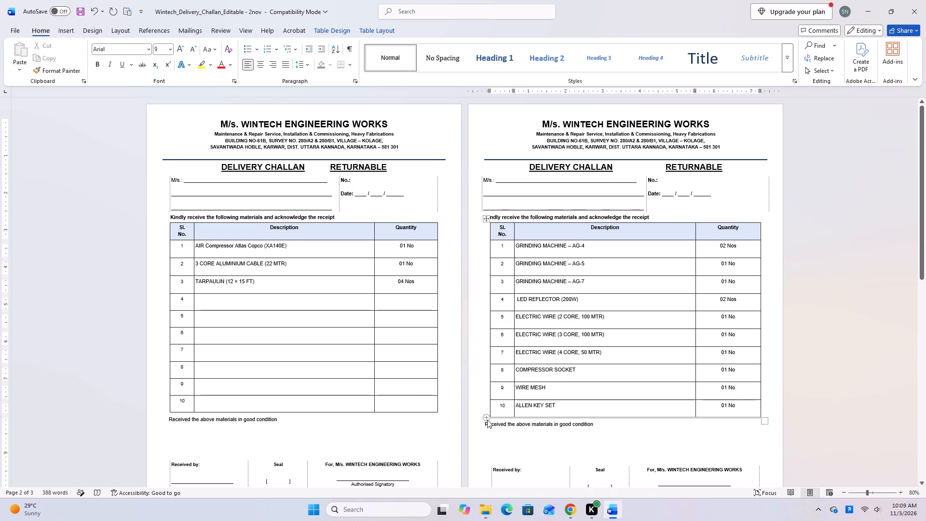
{"action": "left_click", "coordinate": [483, 424]}
{"action": "key", "text": "space"}
{"action": "key", "text": "space"}
{"action": "key", "text": "space"}
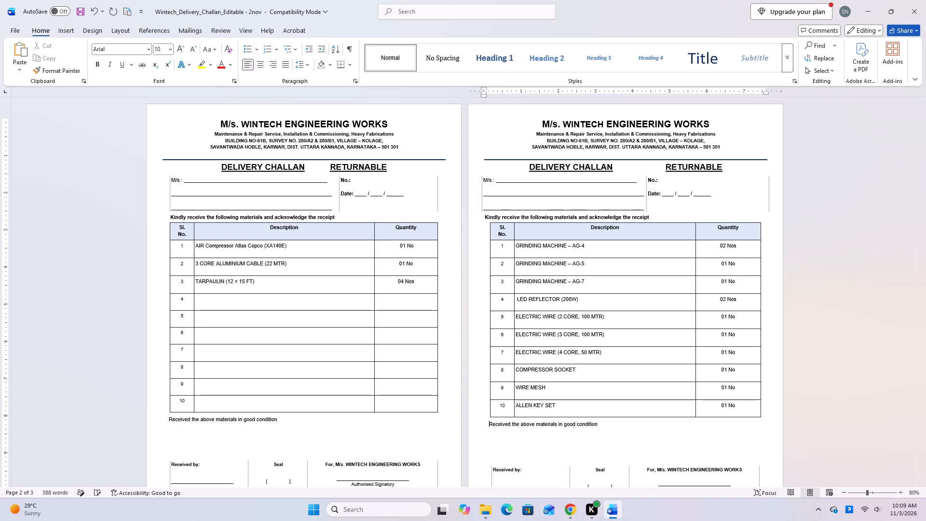
{"action": "key", "text": "space"}
{"action": "key", "text": "BackSpace"}
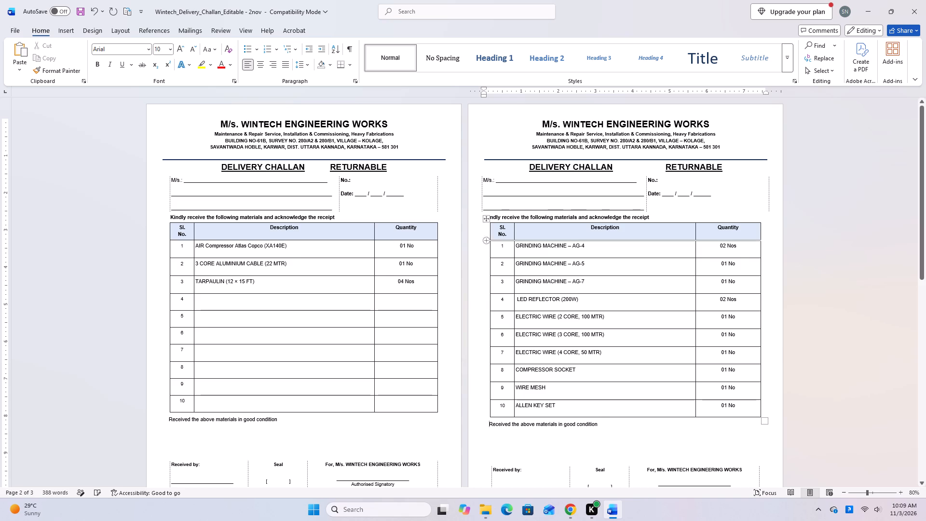
Indent the "Kindly receive the following materials and acknowledge the receipt" line on the second returnable challan with four leading spaces.
{"action": "left_click", "coordinate": [648, 217]}
{"action": "left_click", "coordinate": [479, 217]}
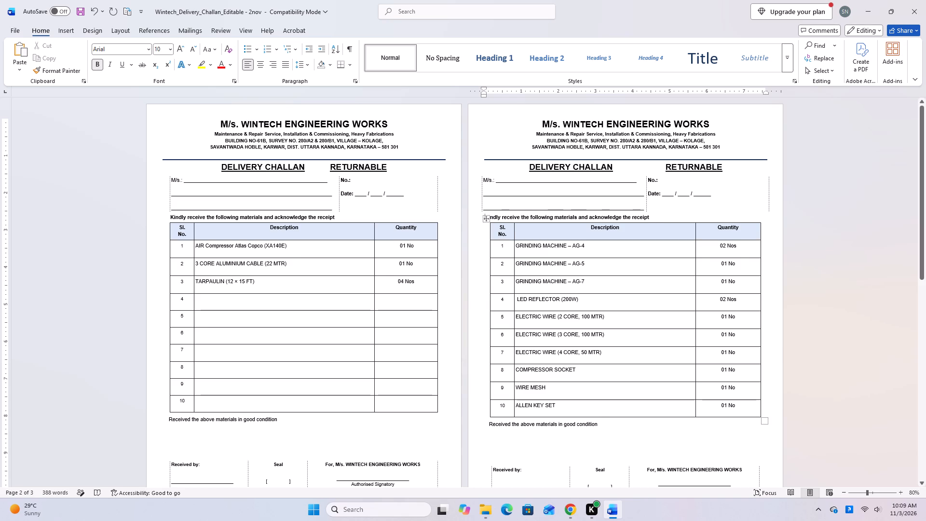
{"action": "key", "text": "space"}
{"action": "key", "text": "space"}
{"action": "key", "text": "space"}
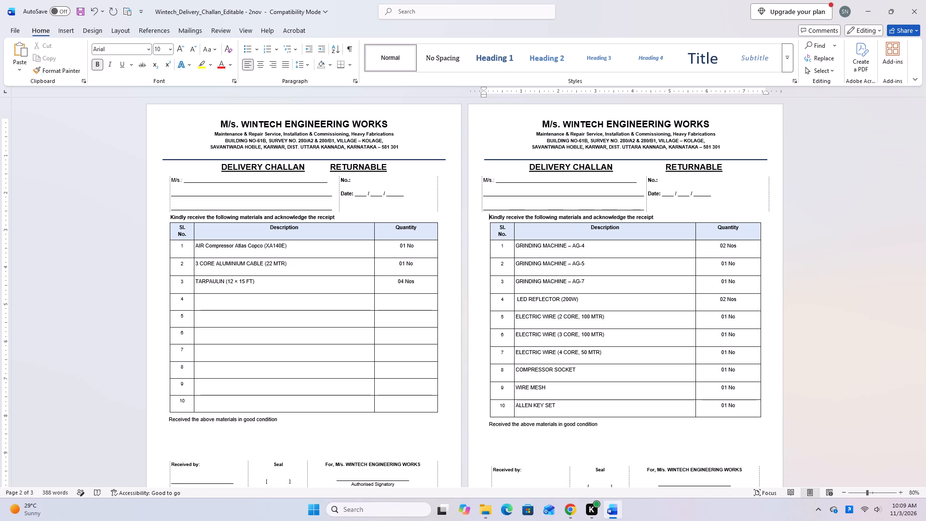
{"action": "key", "text": "space"}
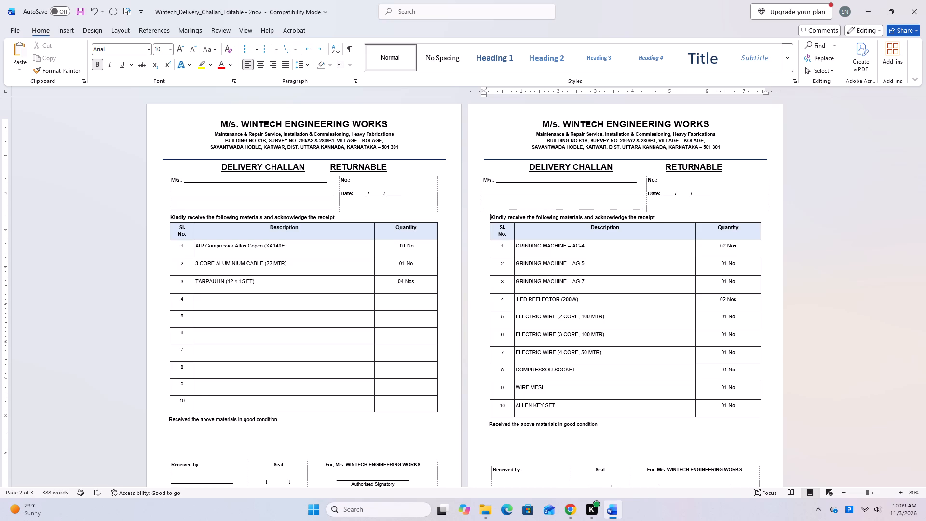
{"action": "key", "text": "BackSpace"}
{"action": "key", "text": "space"}
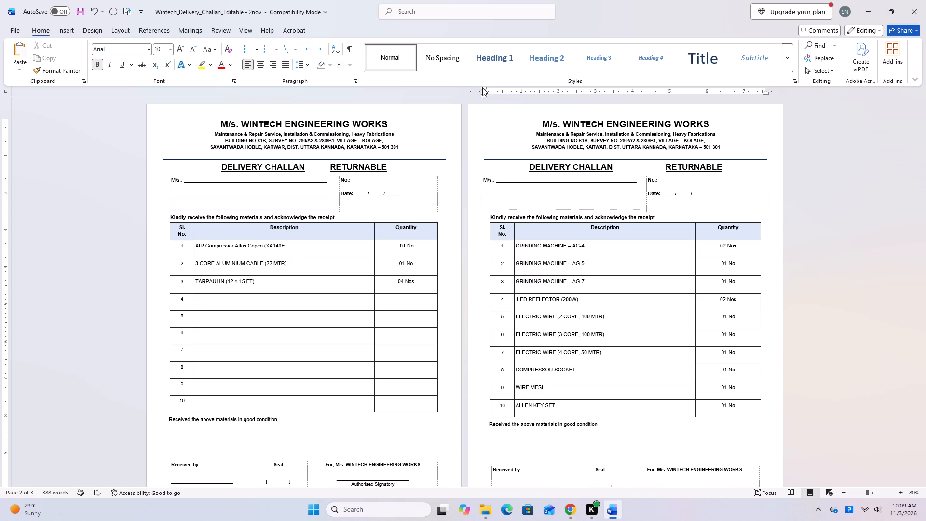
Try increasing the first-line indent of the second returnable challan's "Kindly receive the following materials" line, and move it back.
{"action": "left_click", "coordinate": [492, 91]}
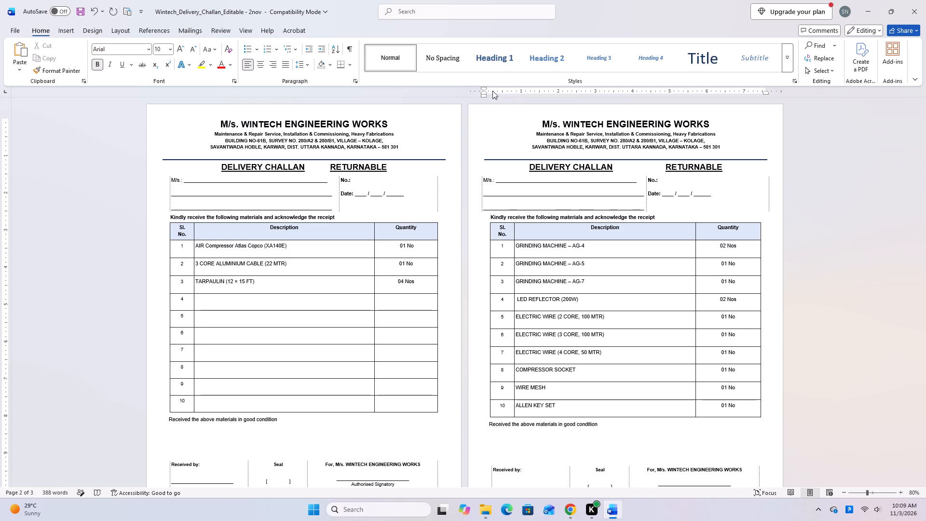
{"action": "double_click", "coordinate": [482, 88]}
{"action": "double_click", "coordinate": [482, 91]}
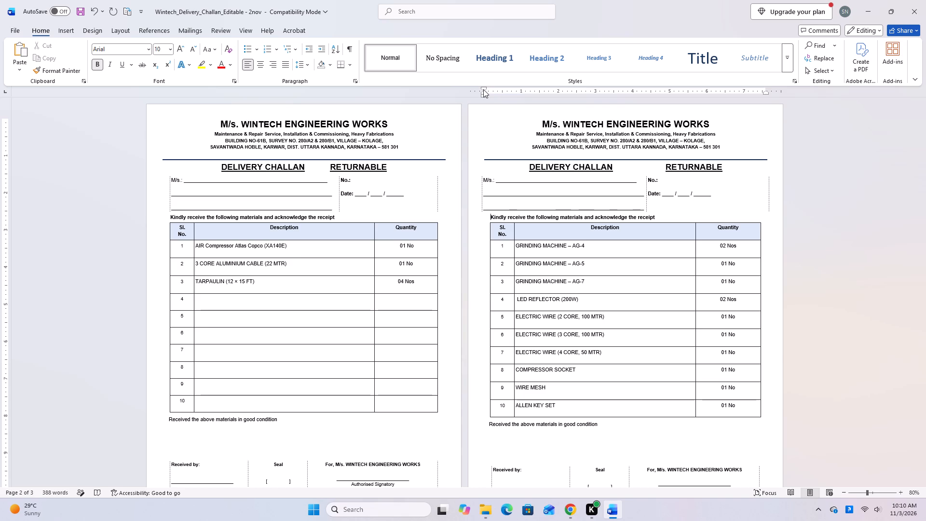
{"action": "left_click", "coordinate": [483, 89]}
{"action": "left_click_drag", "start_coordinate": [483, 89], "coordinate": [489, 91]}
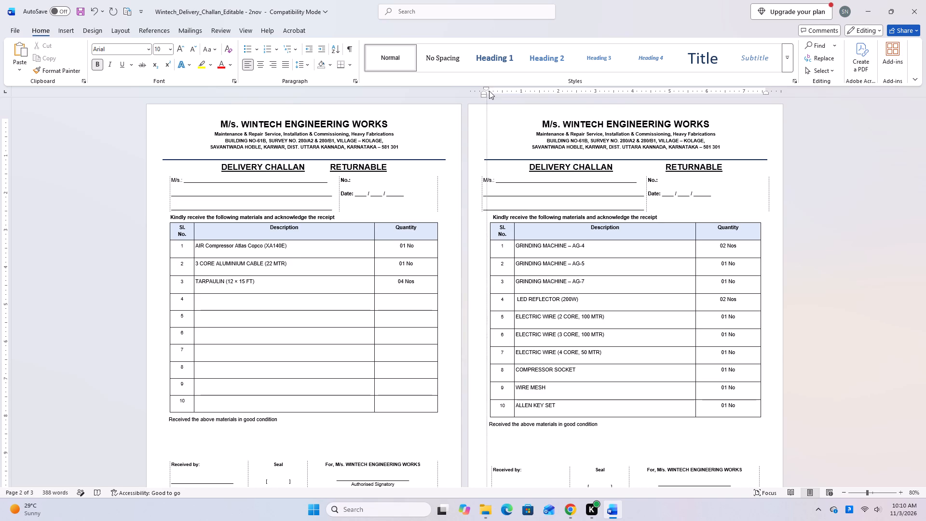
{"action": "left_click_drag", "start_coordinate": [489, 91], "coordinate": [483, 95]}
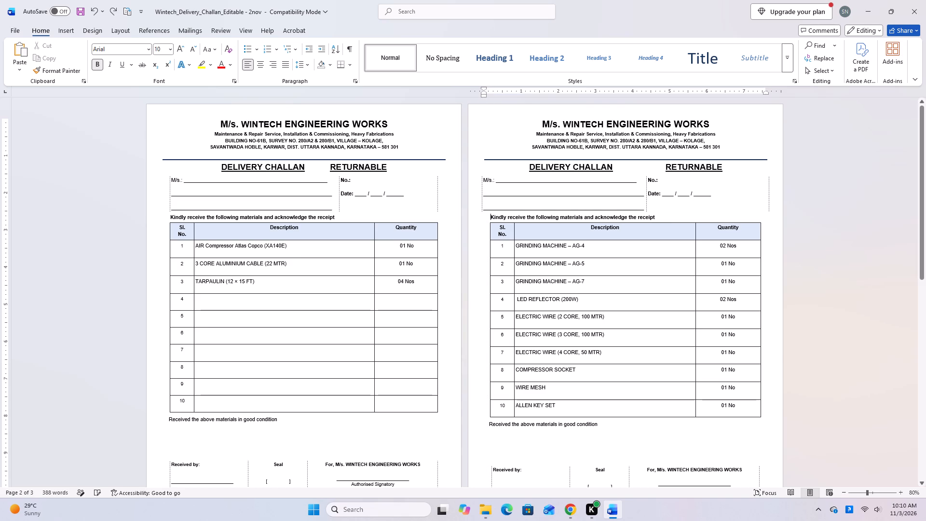
Align both outer edges of the second returnable challan's M/s., No. and Date table with the materials table below it.
{"action": "left_click", "coordinate": [482, 186]}
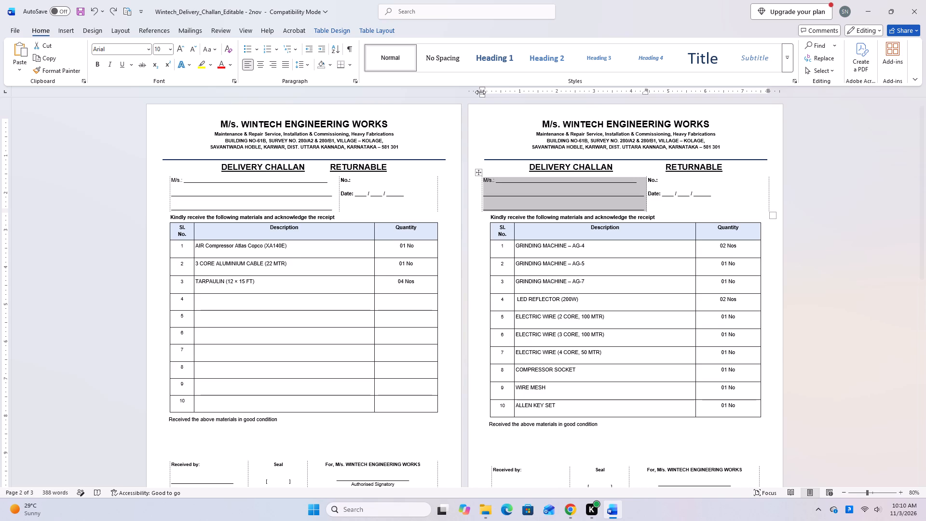
{"action": "left_click_drag", "start_coordinate": [480, 92], "coordinate": [494, 100]}
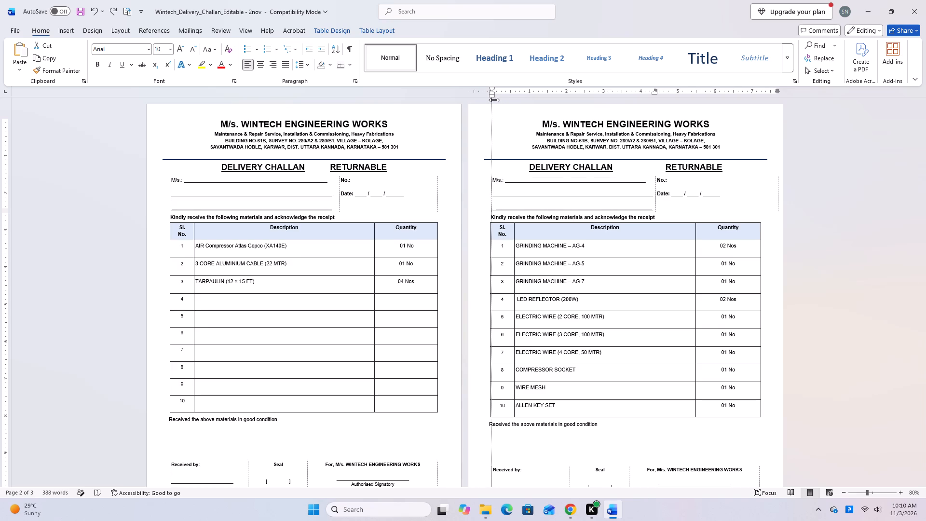
{"action": "left_click_drag", "start_coordinate": [494, 100], "coordinate": [490, 102]}
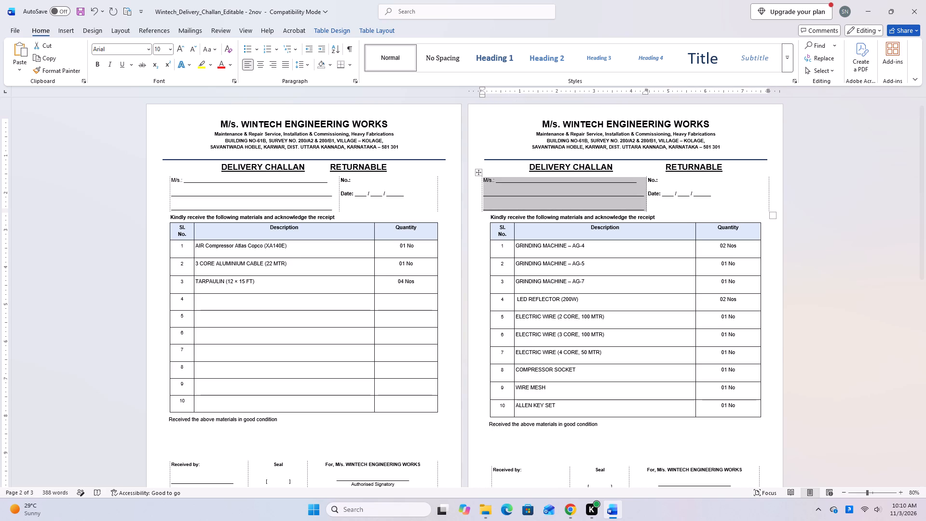
{"action": "left_click_drag", "start_coordinate": [770, 90], "coordinate": [768, 90]}
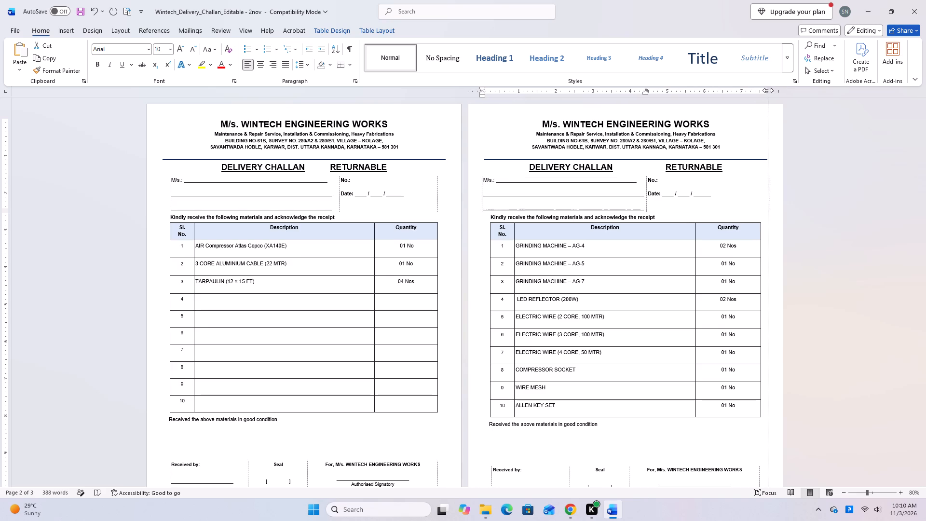
{"action": "left_click_drag", "start_coordinate": [768, 90], "coordinate": [761, 93]}
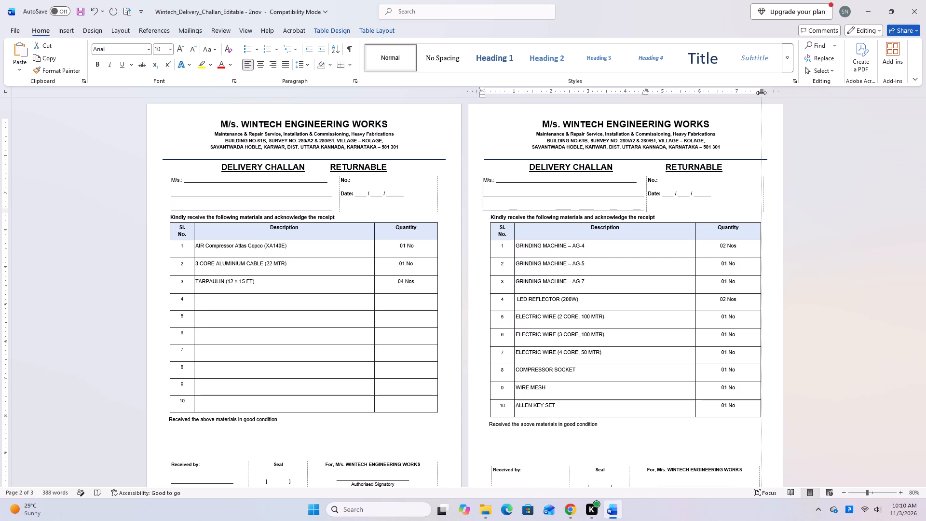
{"action": "left_click_drag", "start_coordinate": [761, 93], "coordinate": [764, 94]}
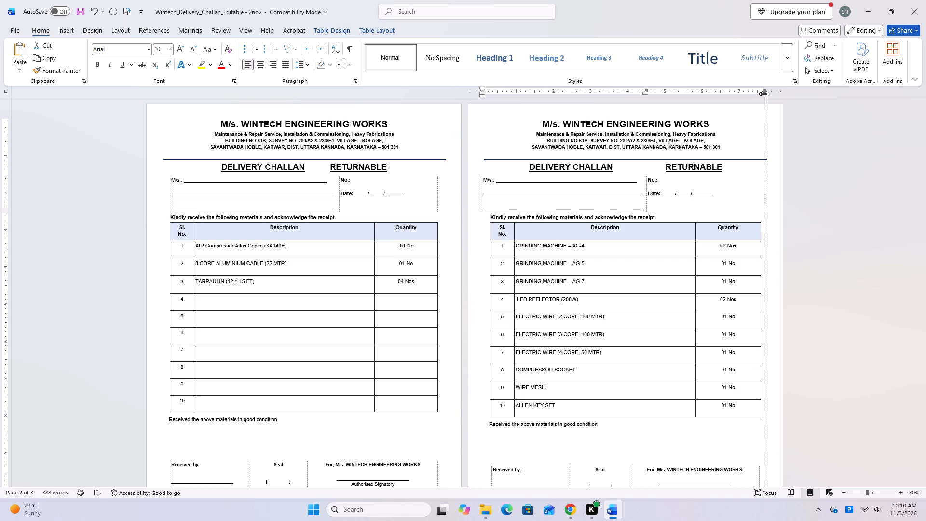
{"action": "left_click_drag", "start_coordinate": [764, 94], "coordinate": [761, 95]}
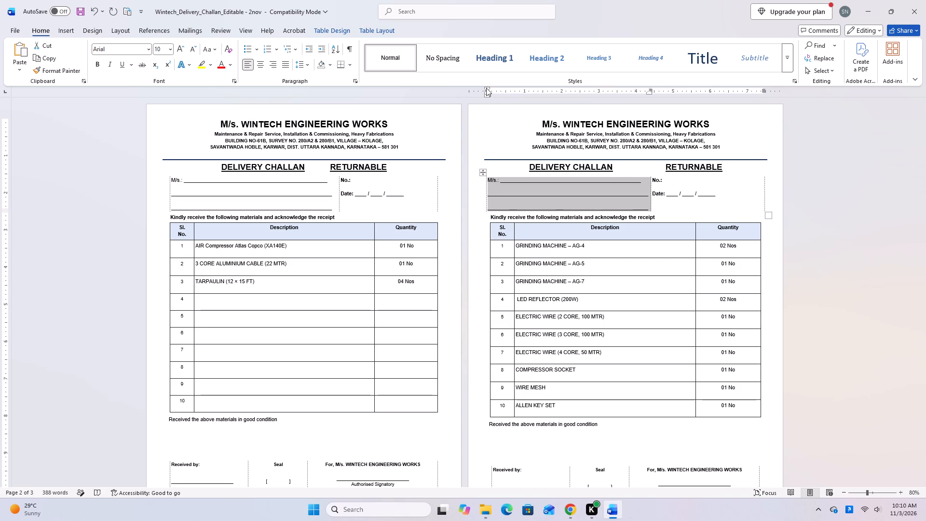
{"action": "left_click", "coordinate": [484, 188]}
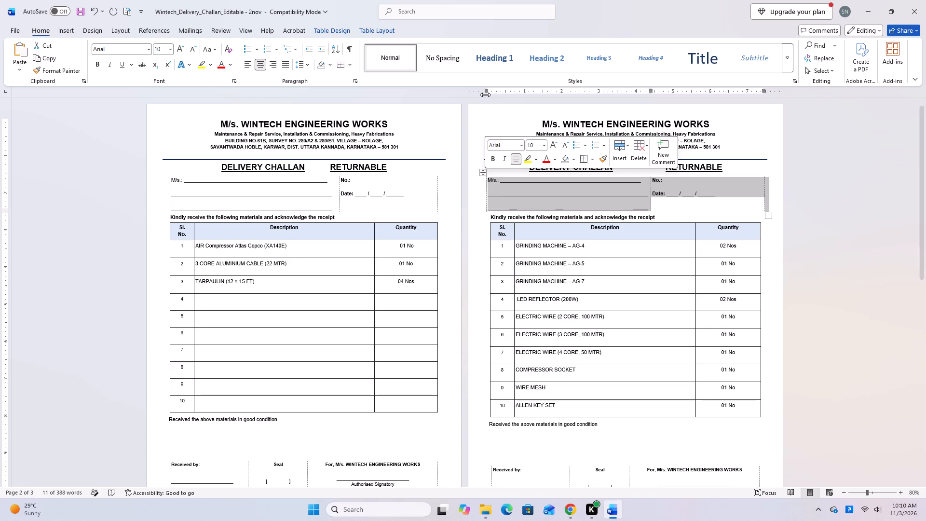
{"action": "left_click_drag", "start_coordinate": [485, 95], "coordinate": [490, 96]}
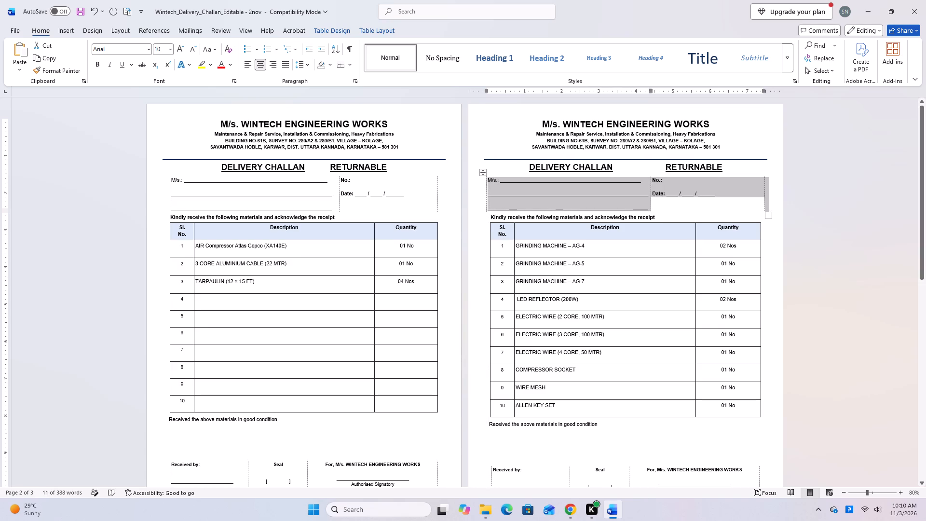
{"action": "left_click", "coordinate": [763, 89]}
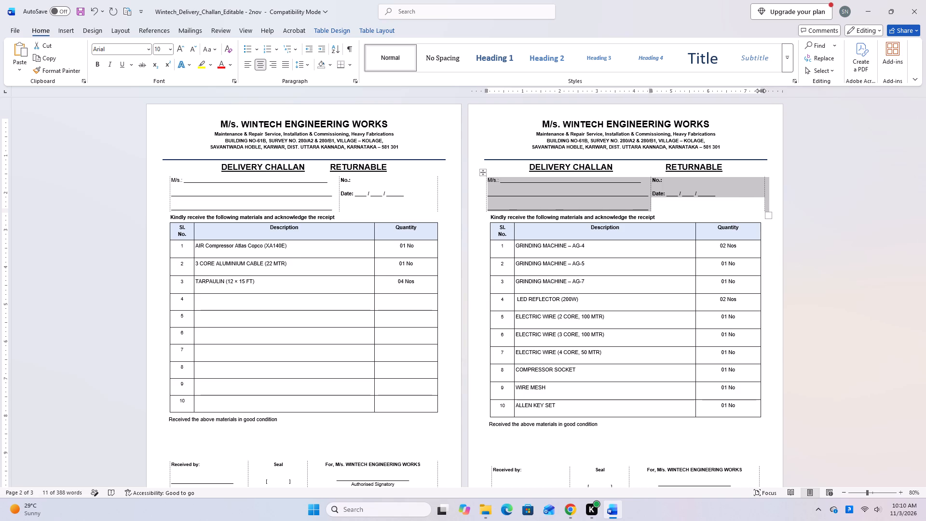
{"action": "left_click", "coordinate": [488, 91]}
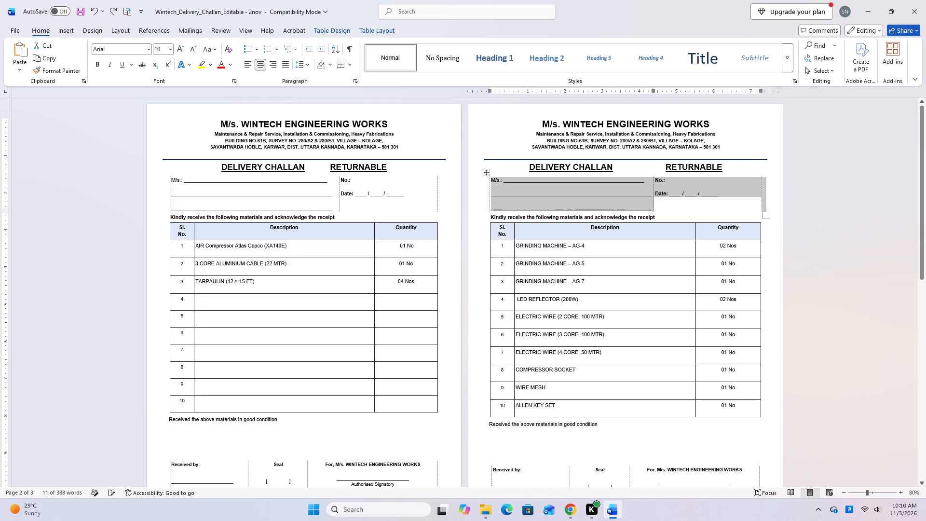
{"action": "left_click", "coordinate": [785, 178]}
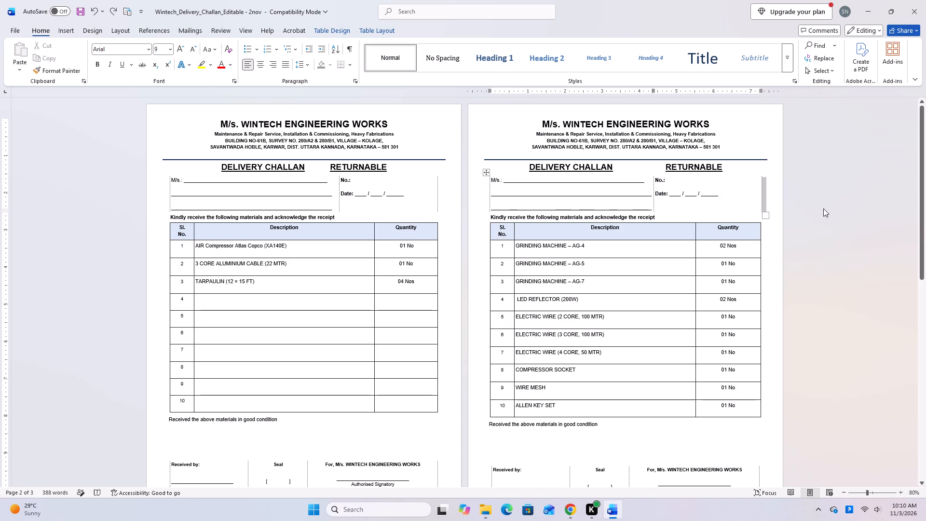
Compare the table edges and the spacing above the signature blocks across the three challan pages.
{"action": "scroll", "coordinate": [824, 208], "scroll_direction": "down", "scroll_amount": 7}
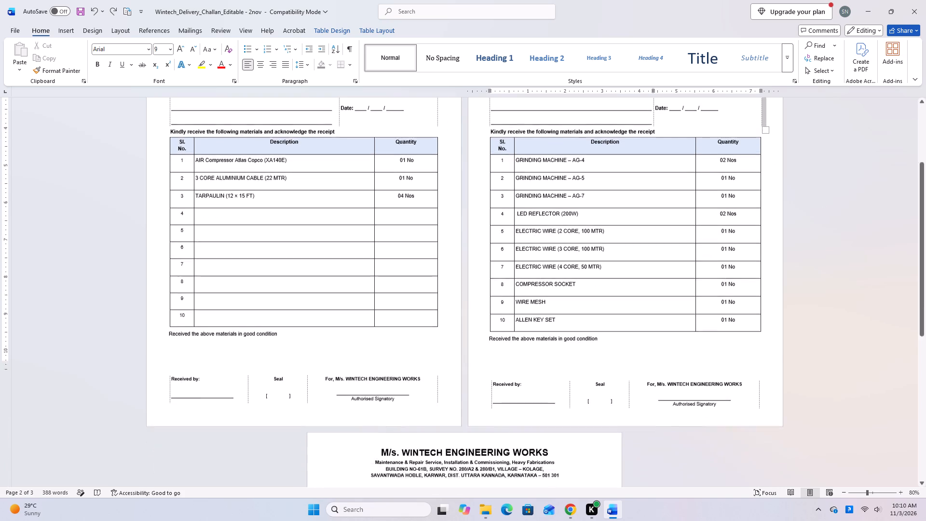
{"action": "scroll", "coordinate": [824, 208], "scroll_direction": "down", "scroll_amount": 9}
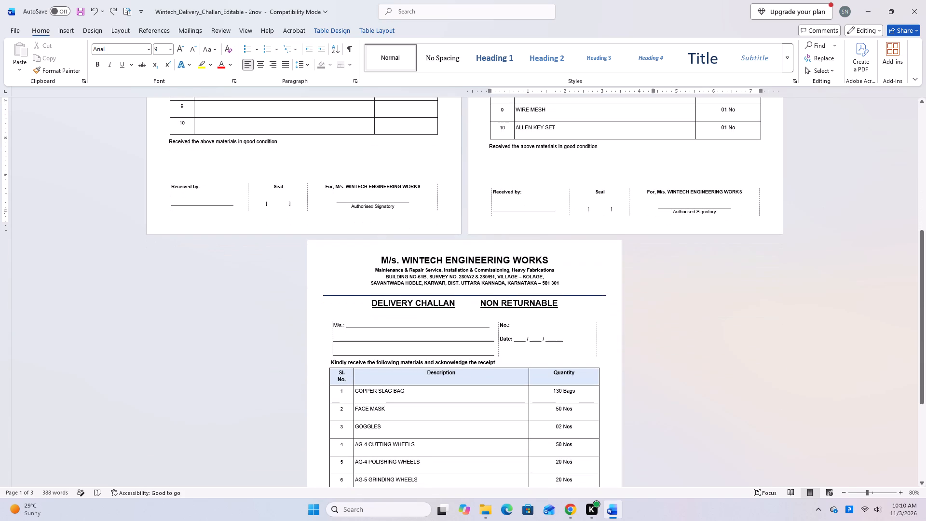
{"action": "scroll", "coordinate": [824, 208], "scroll_direction": "up", "scroll_amount": 6}
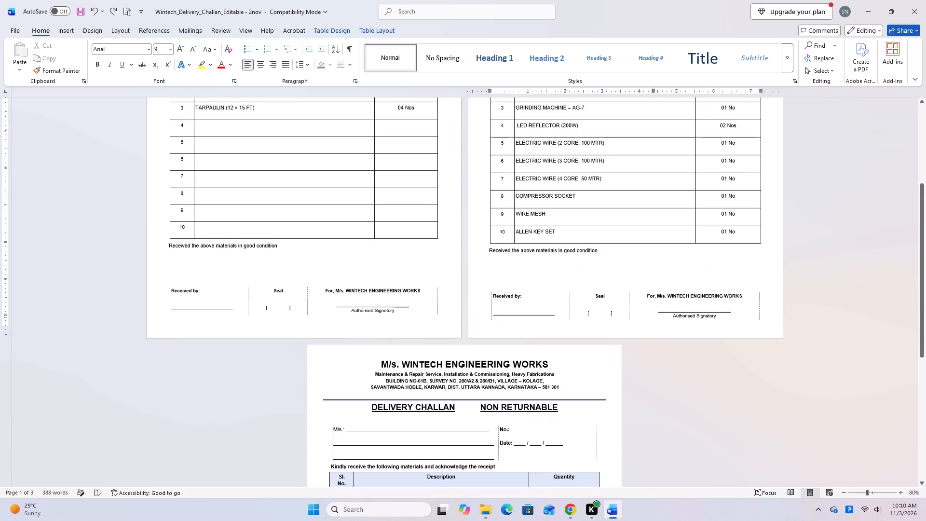
{"action": "scroll", "coordinate": [824, 208], "scroll_direction": "up", "scroll_amount": 9}
{"action": "left_click", "coordinate": [824, 208]}
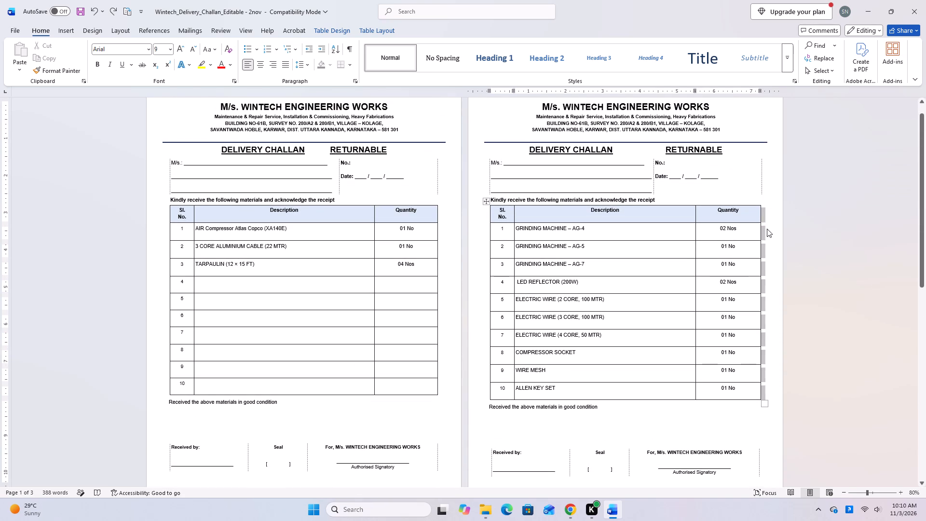
{"action": "left_click", "coordinate": [767, 229]}
{"action": "scroll", "coordinate": [790, 235], "scroll_direction": "down", "scroll_amount": 7}
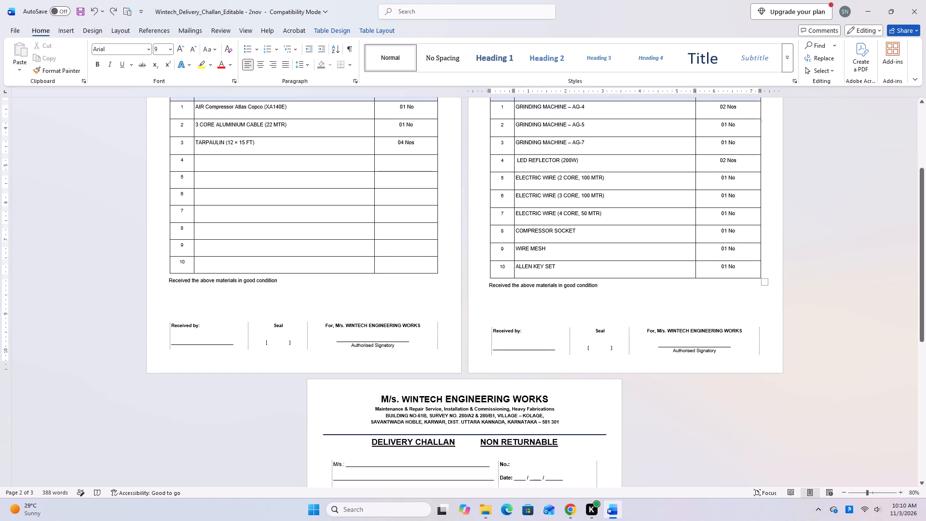
{"action": "scroll", "coordinate": [796, 227], "scroll_direction": "down", "scroll_amount": 6}
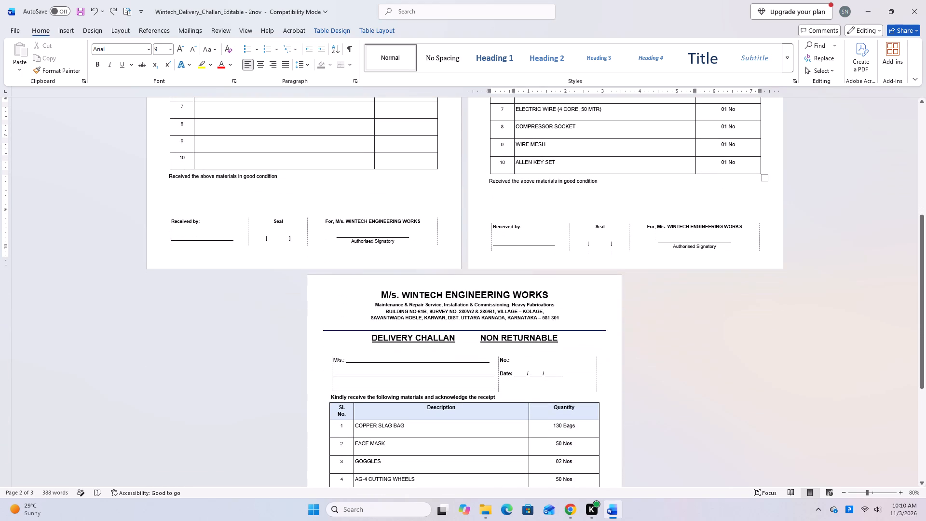
{"action": "scroll", "coordinate": [796, 227], "scroll_direction": "up", "scroll_amount": 3}
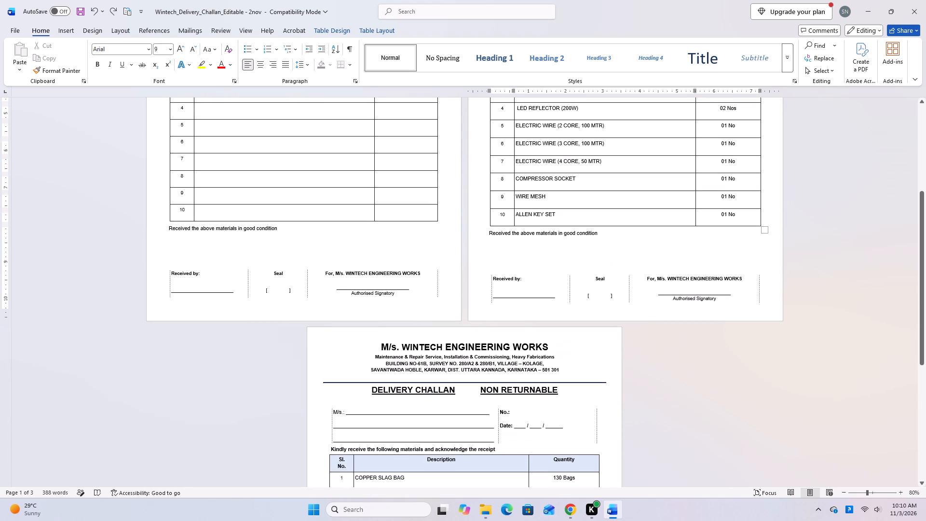
{"action": "scroll", "coordinate": [796, 227], "scroll_direction": "up", "scroll_amount": 4}
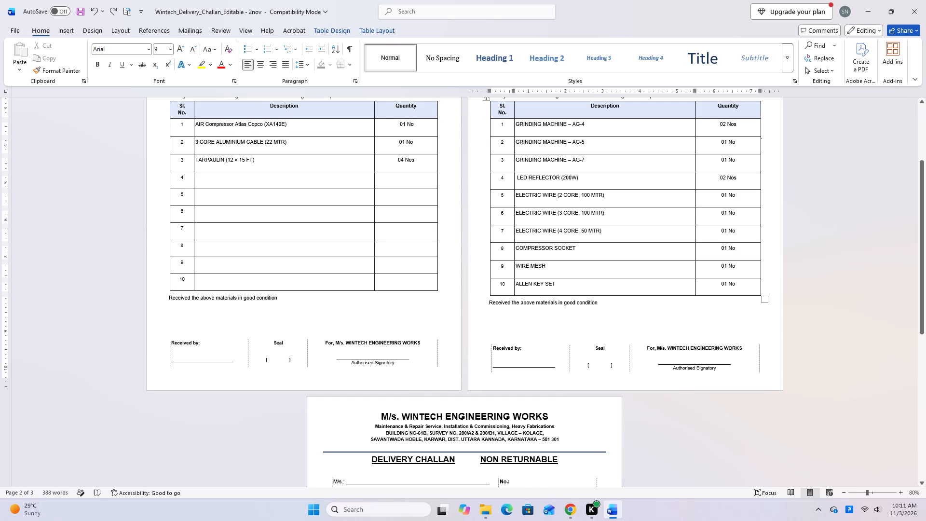
{"action": "scroll", "coordinate": [796, 227], "scroll_direction": "down", "scroll_amount": 2}
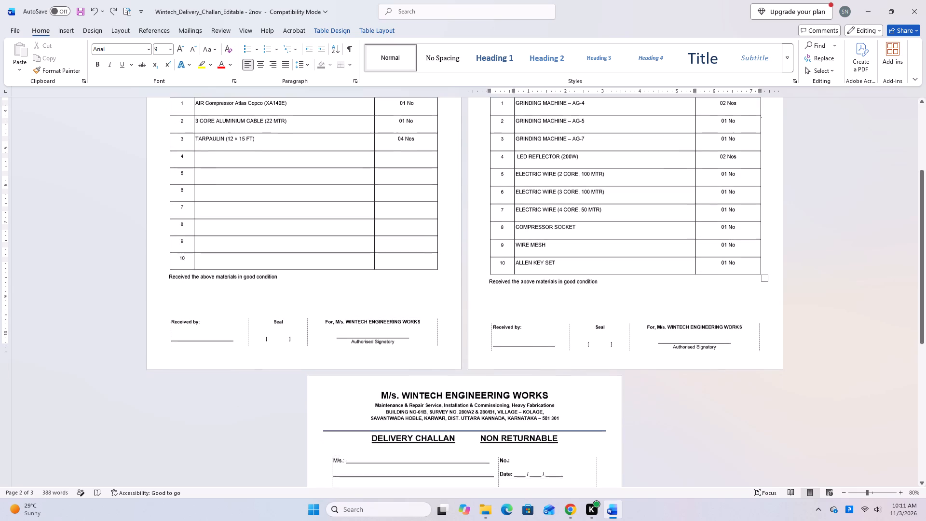
{"action": "scroll", "coordinate": [796, 227], "scroll_direction": "up", "scroll_amount": 1}
Delete one empty paragraph between the "Received the above materials in good condition" line and the signature block on the second returnable challan.
{"action": "left_click", "coordinate": [508, 306]}
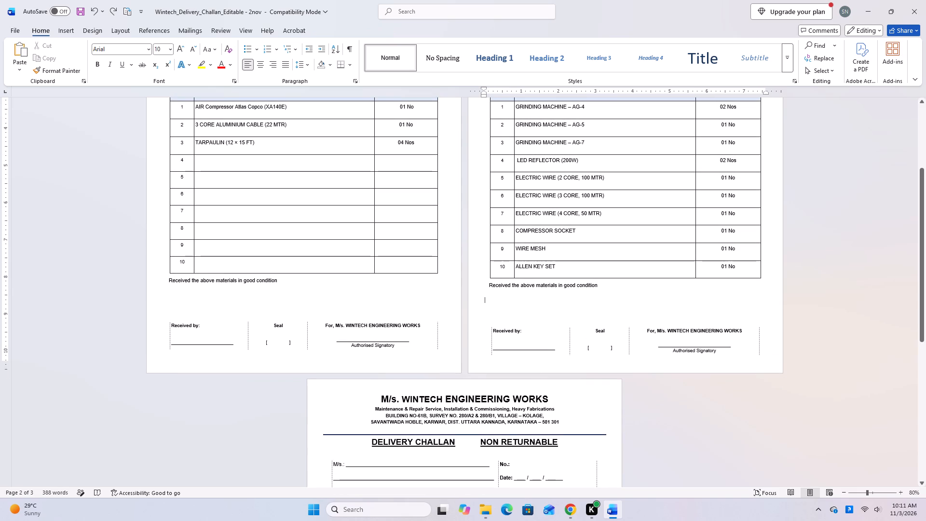
{"action": "key", "text": "BackSpace"}
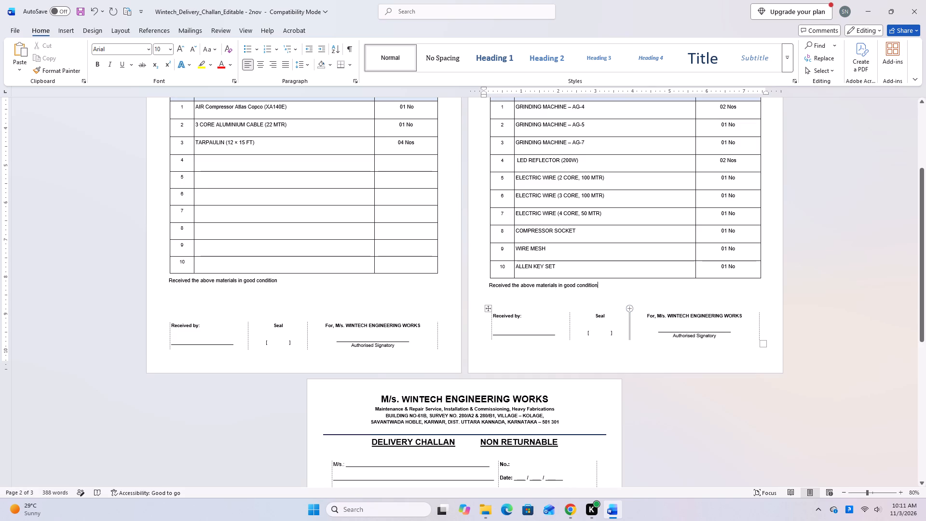
Slightly widen the Description column of the non-returnable challan's materials table by moving its border with the Quantity column.
{"action": "scroll", "coordinate": [641, 305], "scroll_direction": "down", "scroll_amount": 5}
{"action": "scroll", "coordinate": [641, 305], "scroll_direction": "down", "scroll_amount": 17}
{"action": "scroll", "coordinate": [649, 284], "scroll_direction": "up", "scroll_amount": 14}
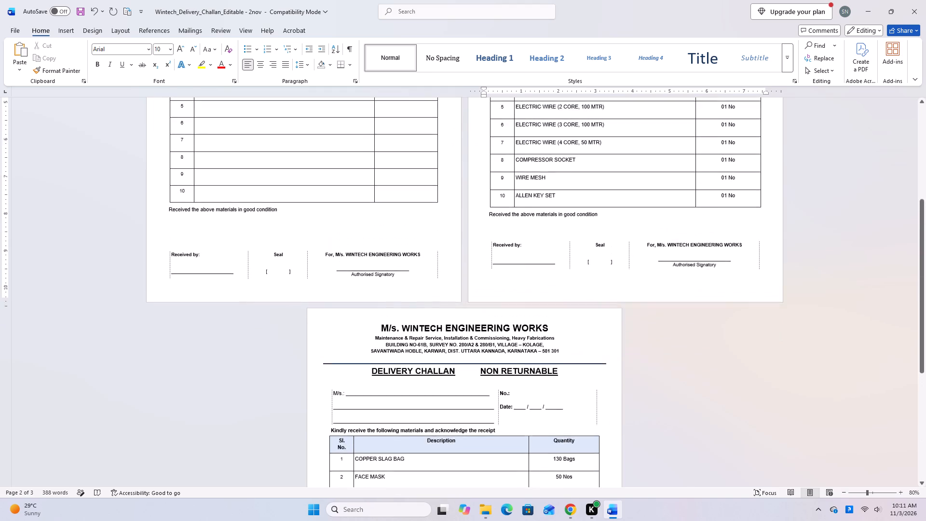
{"action": "scroll", "coordinate": [649, 284], "scroll_direction": "up", "scroll_amount": 1}
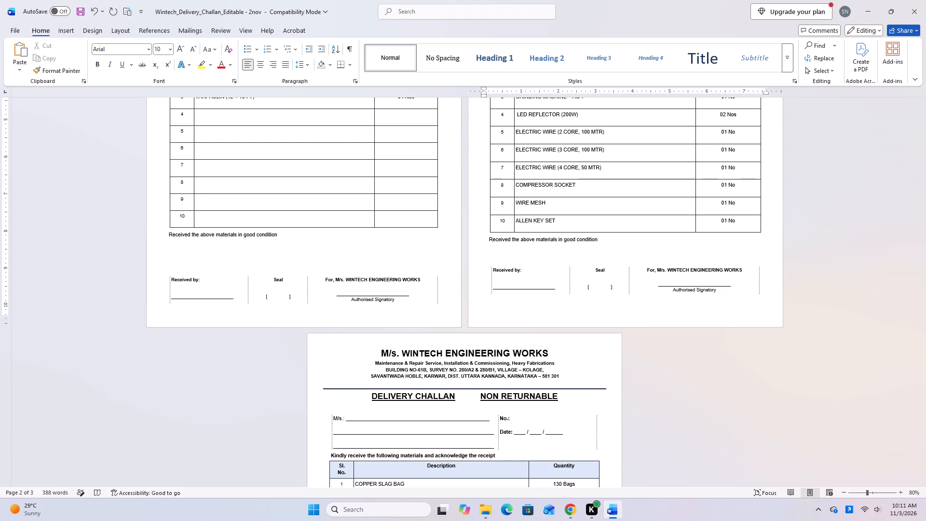
{"action": "scroll", "coordinate": [552, 177], "scroll_direction": "up", "scroll_amount": 6}
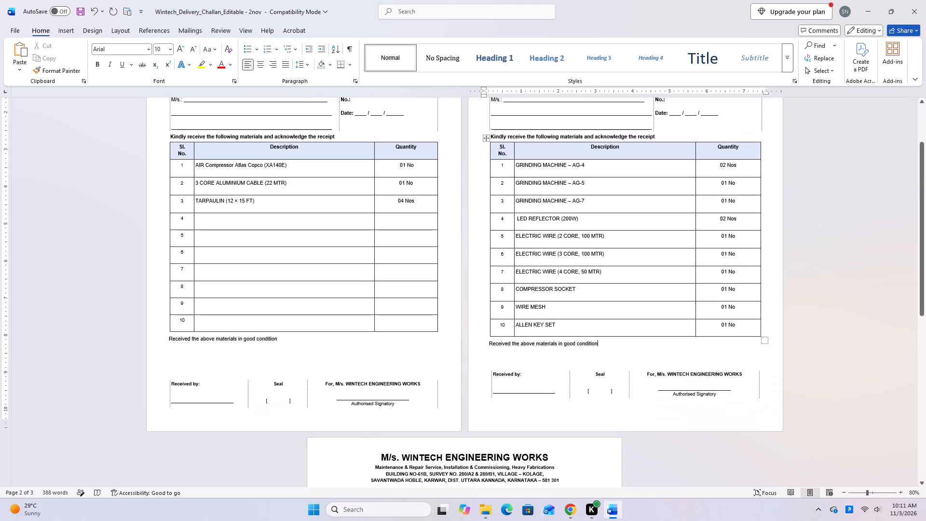
{"action": "scroll", "coordinate": [552, 177], "scroll_direction": "down", "scroll_amount": 18}
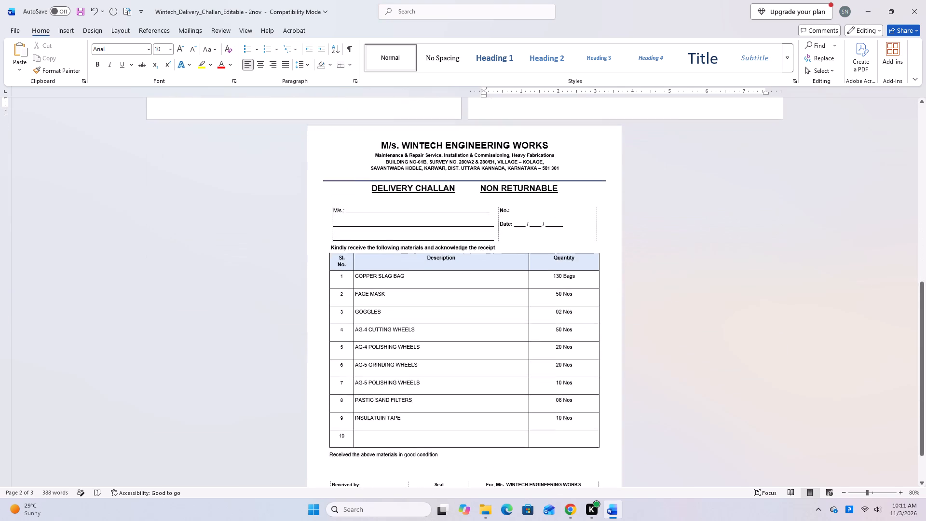
{"action": "scroll", "coordinate": [552, 177], "scroll_direction": "down", "scroll_amount": 3}
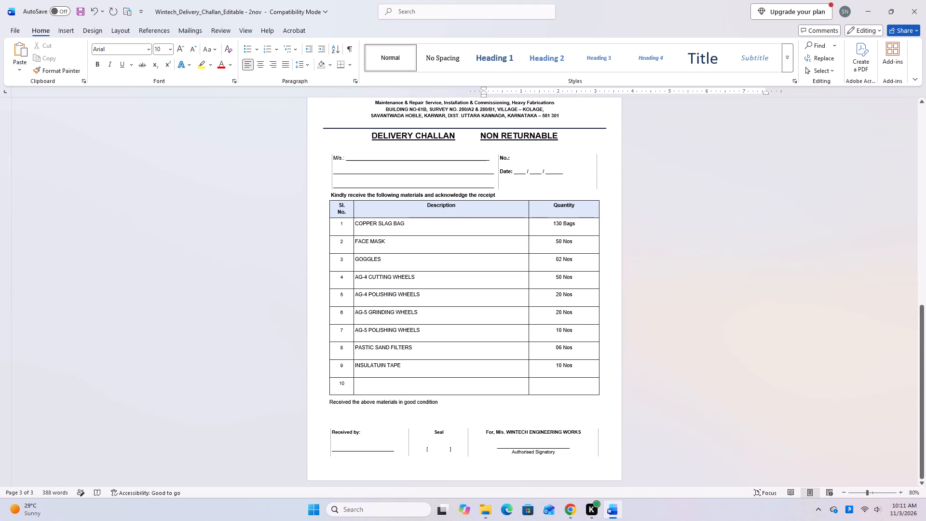
{"action": "left_click_drag", "start_coordinate": [529, 224], "coordinate": [524, 227]}
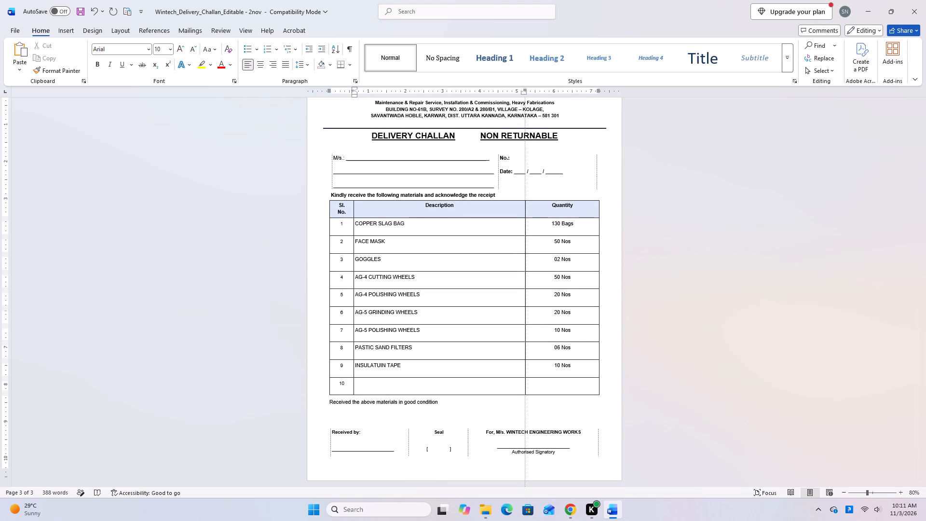
{"action": "left_click_drag", "start_coordinate": [524, 227], "coordinate": [531, 231]}
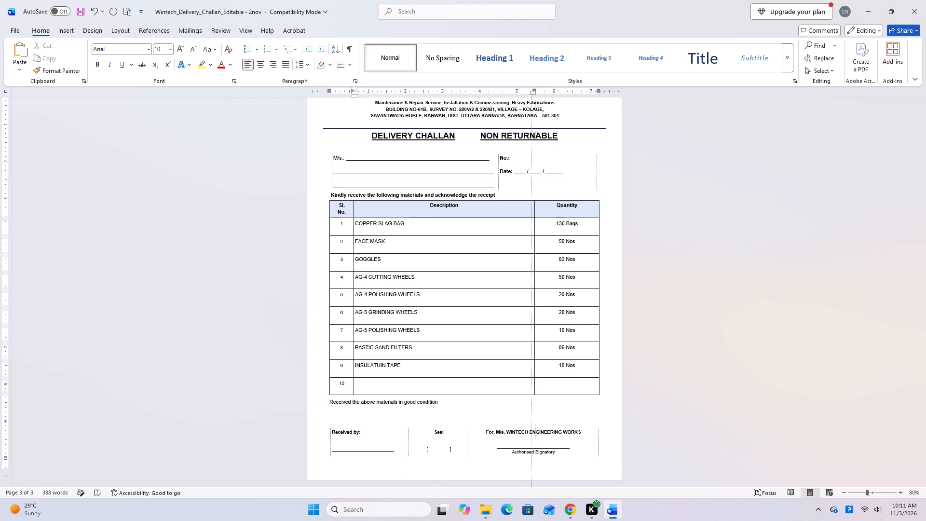
{"action": "left_click_drag", "start_coordinate": [531, 231], "coordinate": [532, 232]}
Print one copy of only page 2 of the challan document on the Brother DCP-T730DW printer.
{"action": "scroll", "coordinate": [652, 237], "scroll_direction": "down", "scroll_amount": 2}
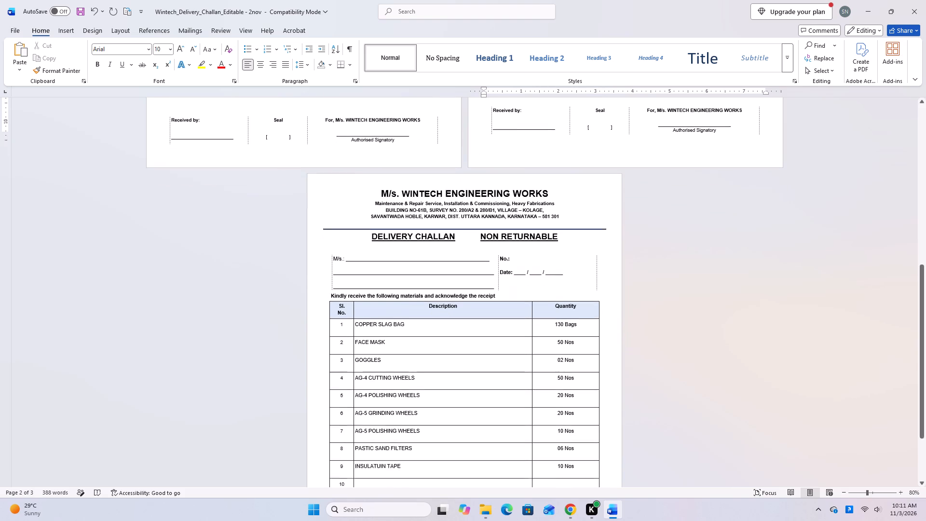
{"action": "scroll", "coordinate": [652, 237], "scroll_direction": "down", "scroll_amount": 9}
{"action": "scroll", "coordinate": [652, 237], "scroll_direction": "up", "scroll_amount": 19}
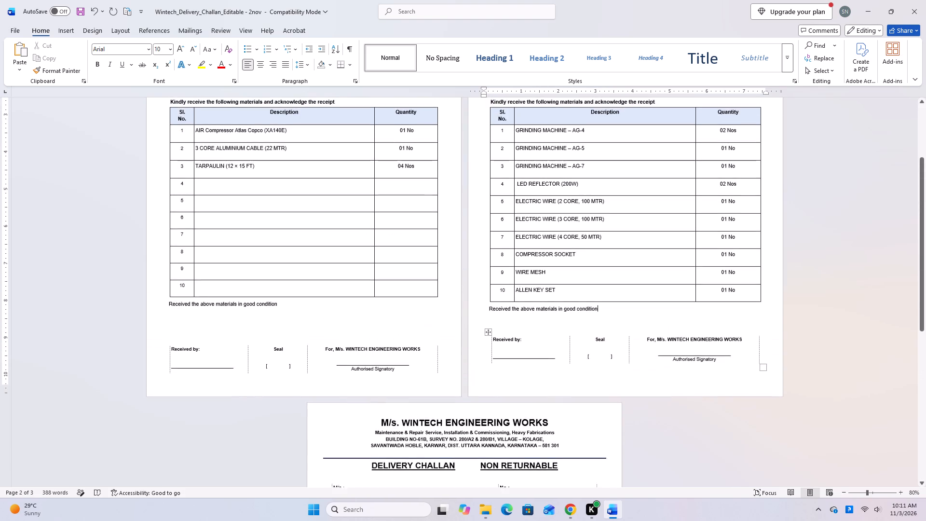
{"action": "scroll", "coordinate": [652, 237], "scroll_direction": "up", "scroll_amount": 11}
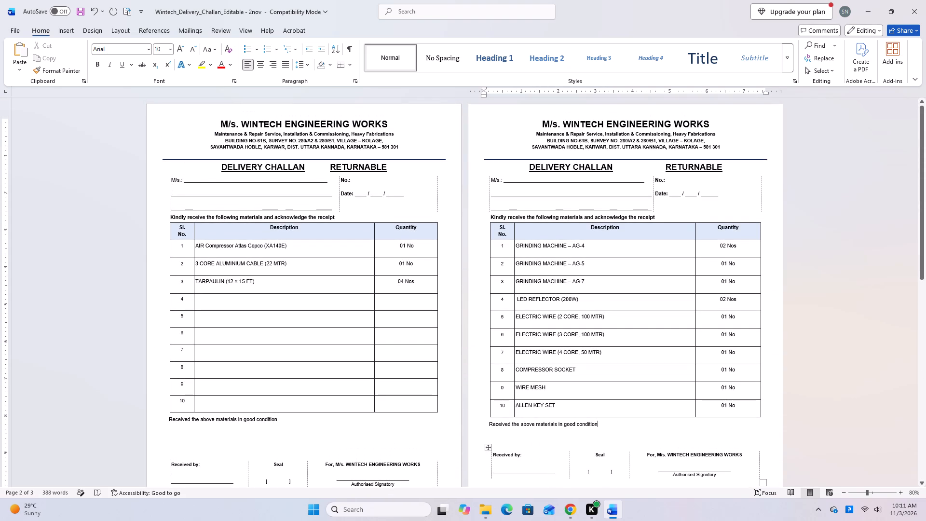
{"action": "key", "text": "ctrl+p"}
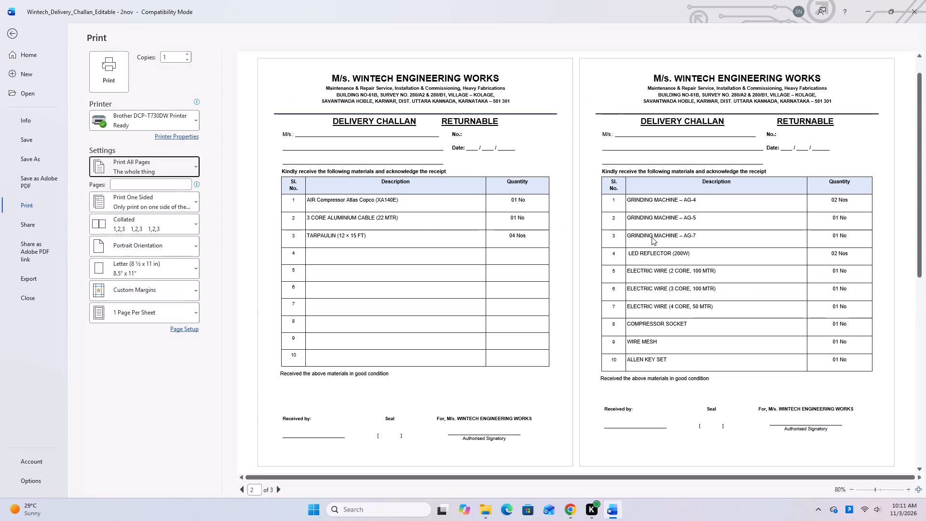
{"action": "left_click", "coordinate": [121, 181]}
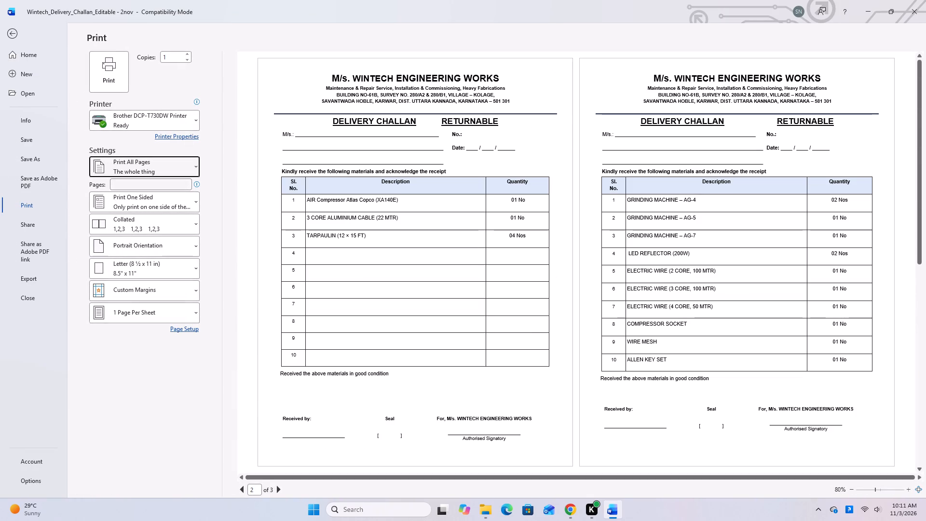
{"action": "key", "text": "2"}
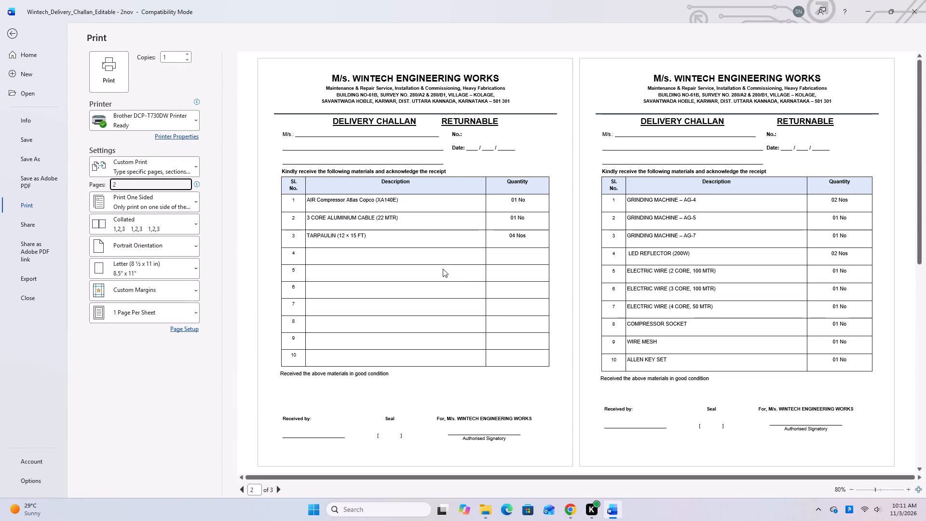
{"action": "scroll", "coordinate": [443, 269], "scroll_direction": "down", "scroll_amount": 5}
{"action": "scroll", "coordinate": [443, 269], "scroll_direction": "up", "scroll_amount": 5}
{"action": "left_click", "coordinate": [102, 83]}
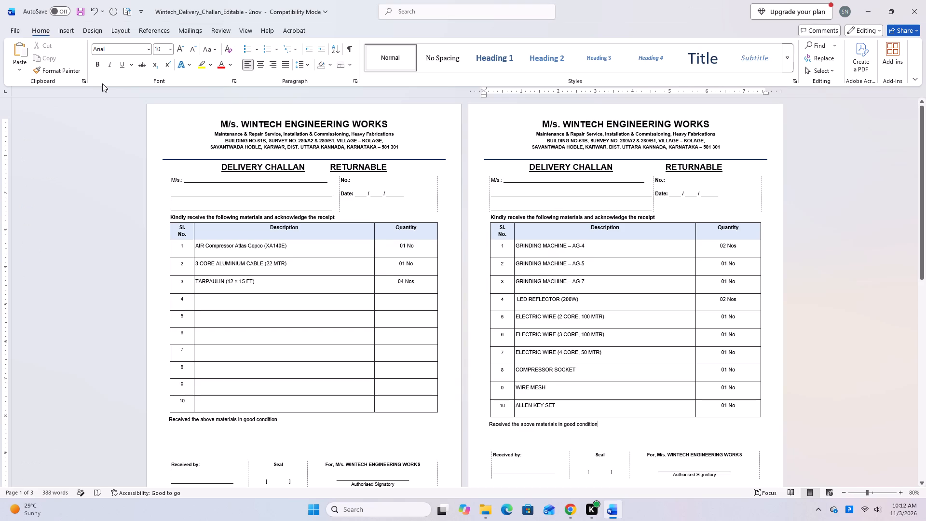